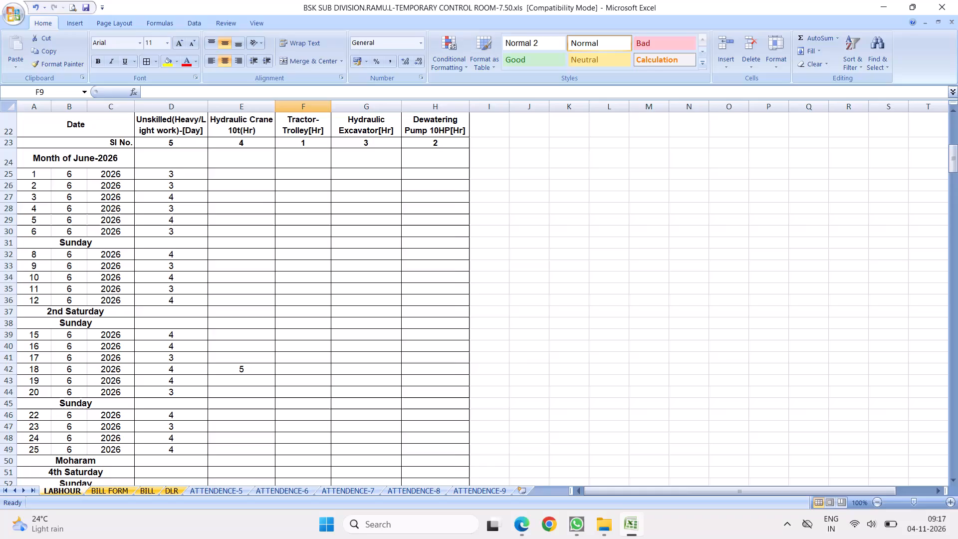
Enter 6 Tractor-Trolley hours for each of 3, 5, 8 and 10 June 2026.
left_click(303, 197)
key("6")
key("Return")
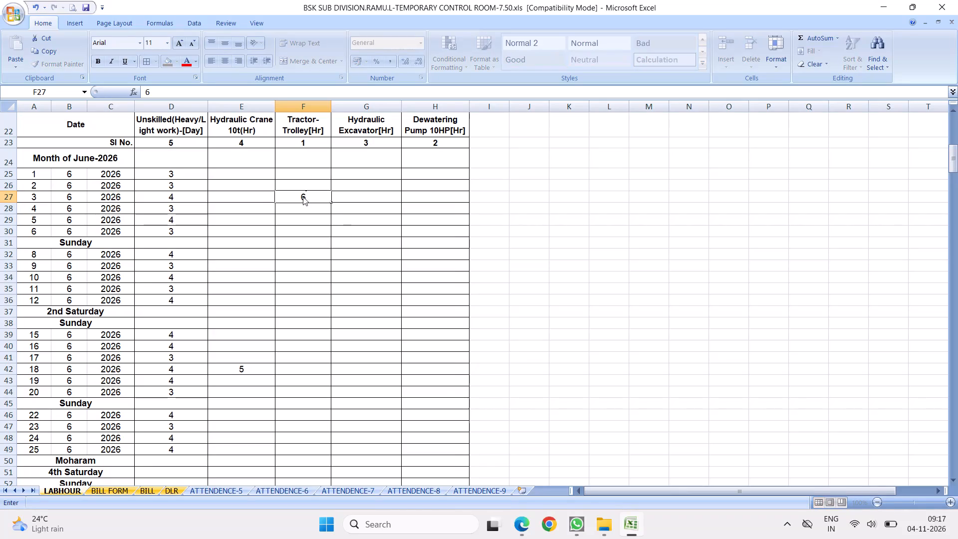
key("Return")
key("6")
key("Return")
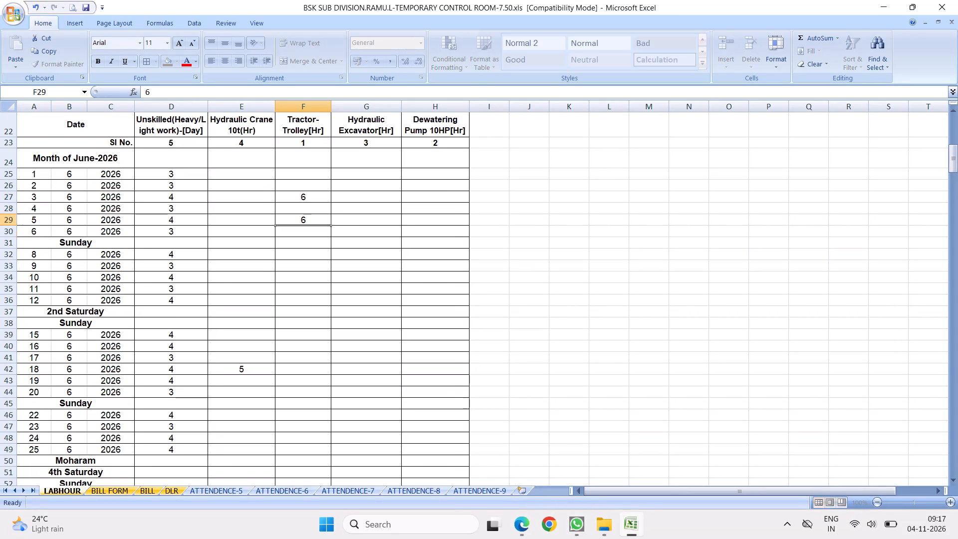
key("Return")
key("Return")
key("6")
key("Return")
key("Return")
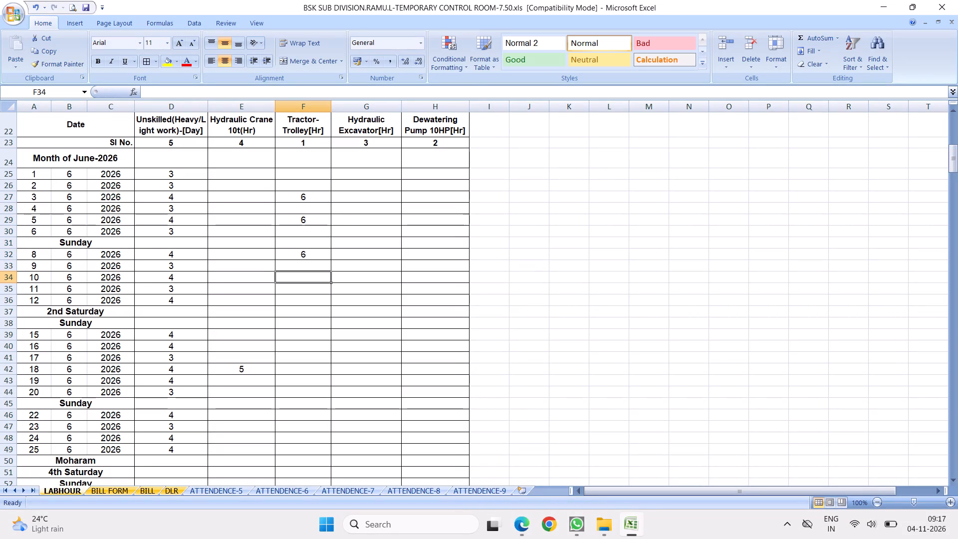
key("6")
key("Return")
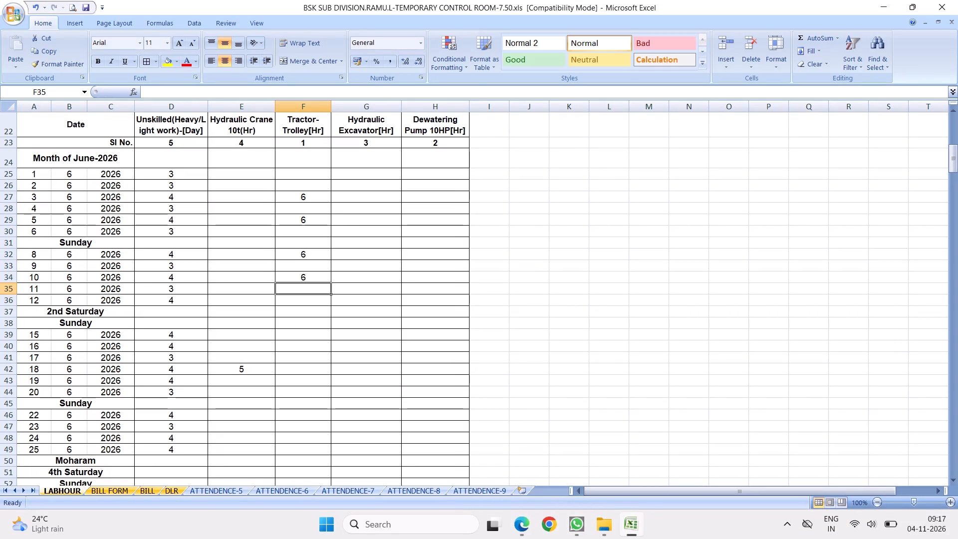
Enter 6 Tractor-Trolley hours for 18 June 2026.
key("Return")
key("Return")
key("Return")
key("Return")
key("Return")
key("Return")
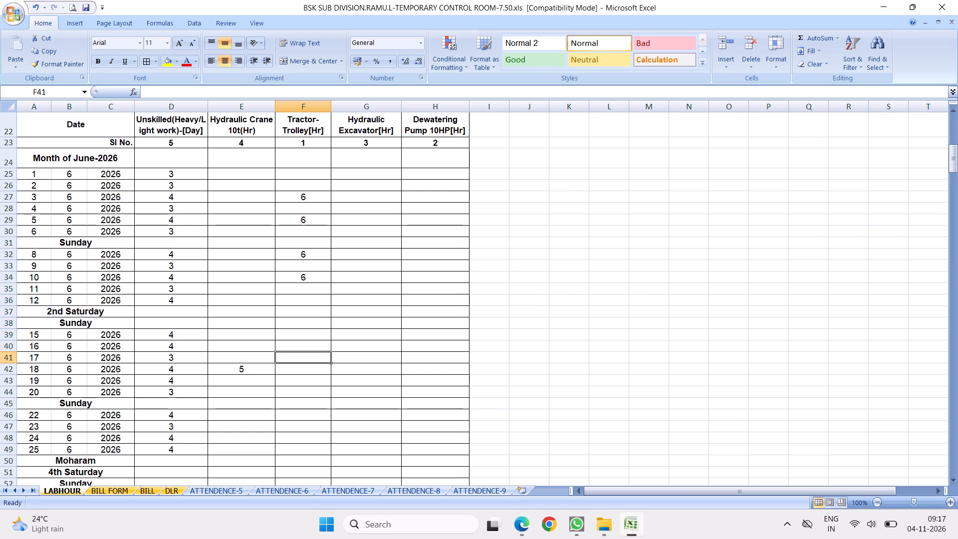
key("Return")
key("6")
key("Return")
Enter 6 Tractor-Trolley hours for each of 24 and 29 June 2026.
key("Return")
key("Return")
key("Return")
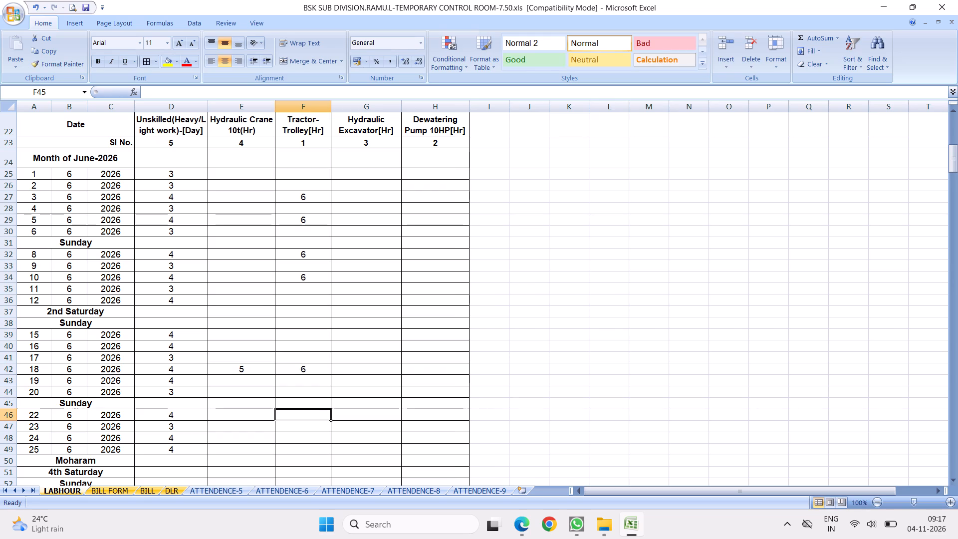
key("Return")
key("Return")
key("6")
key("Return")
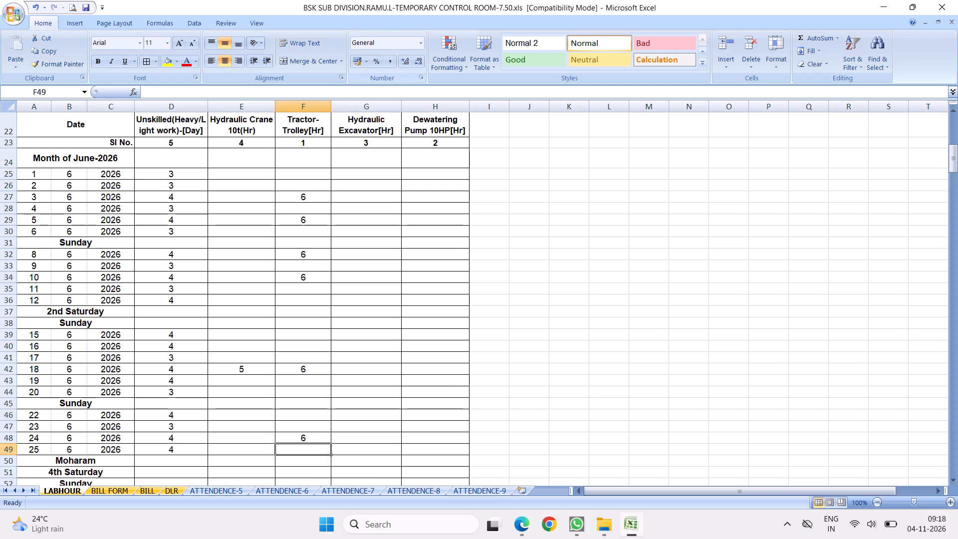
scroll(59, 227, "down", 5)
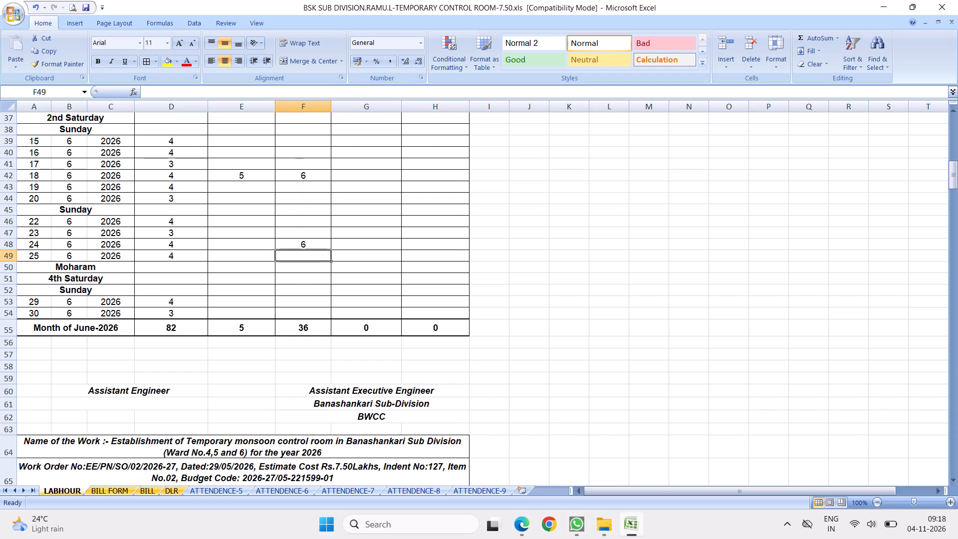
left_click(304, 299)
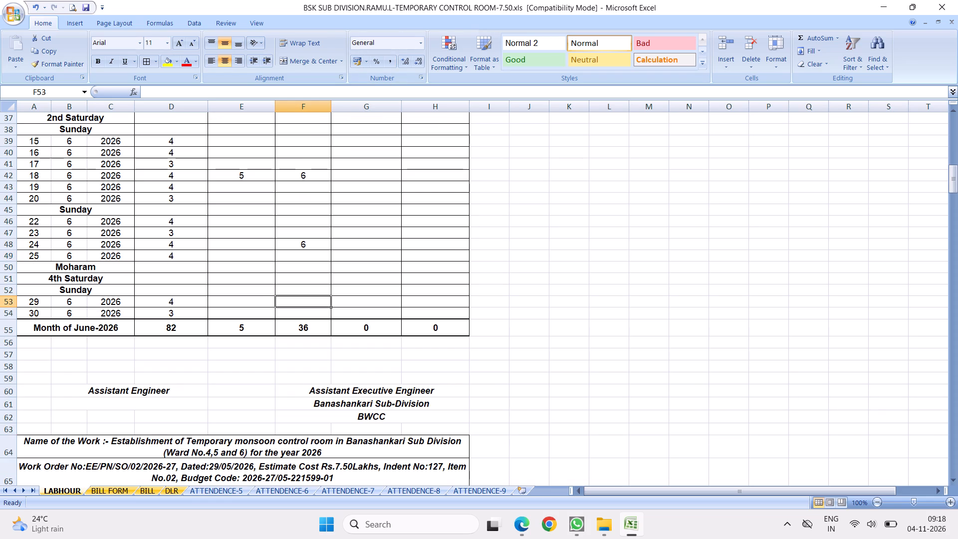
key("6")
key("Return")
In the July 2026 table, enter 6 Tractor-Trolley hours for each of 3 and 8 July.
scroll(304, 299, "down", 10)
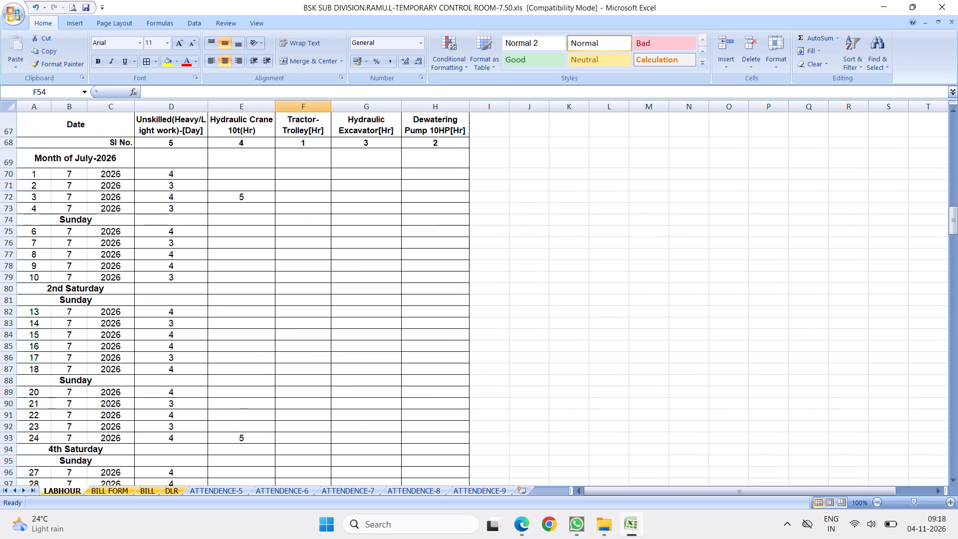
left_click(310, 201)
key("6")
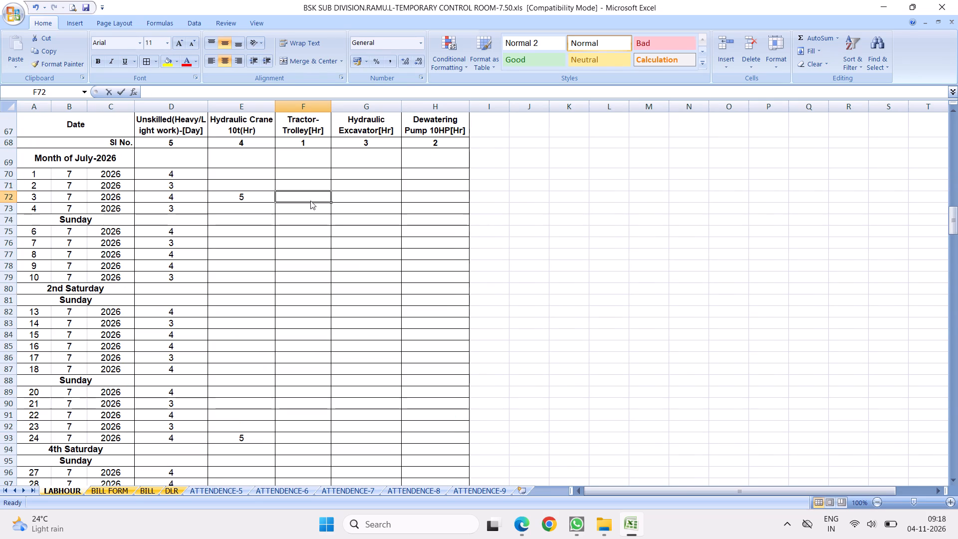
key("Return")
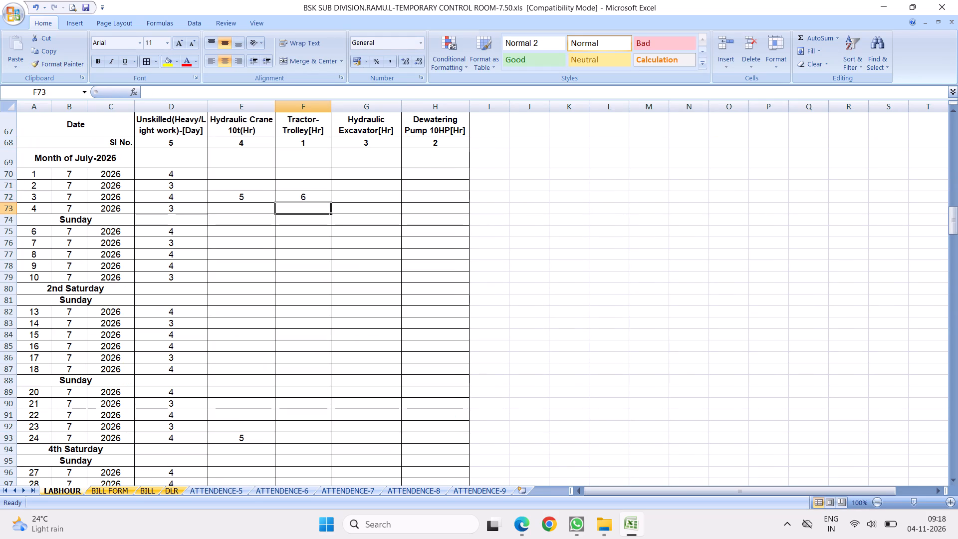
left_click(307, 256)
key("6")
key("Return")
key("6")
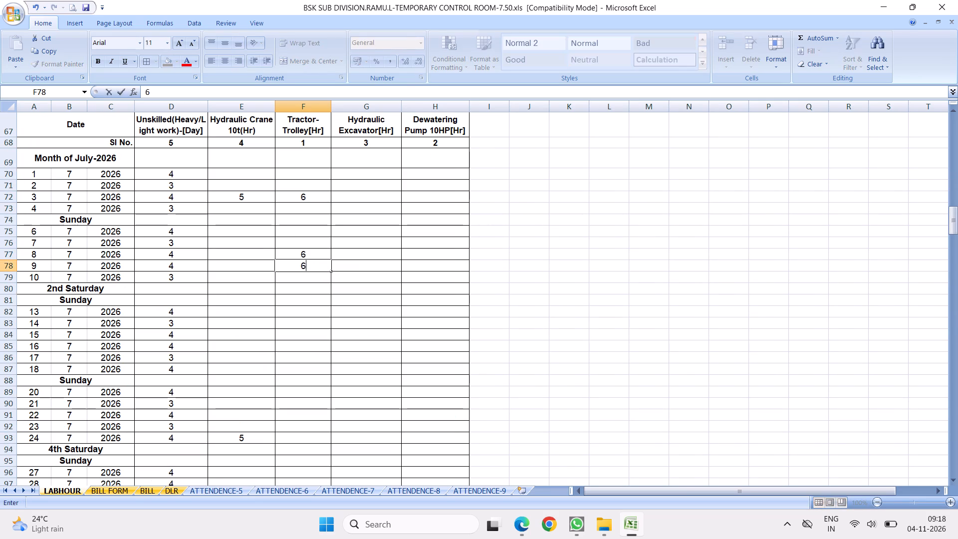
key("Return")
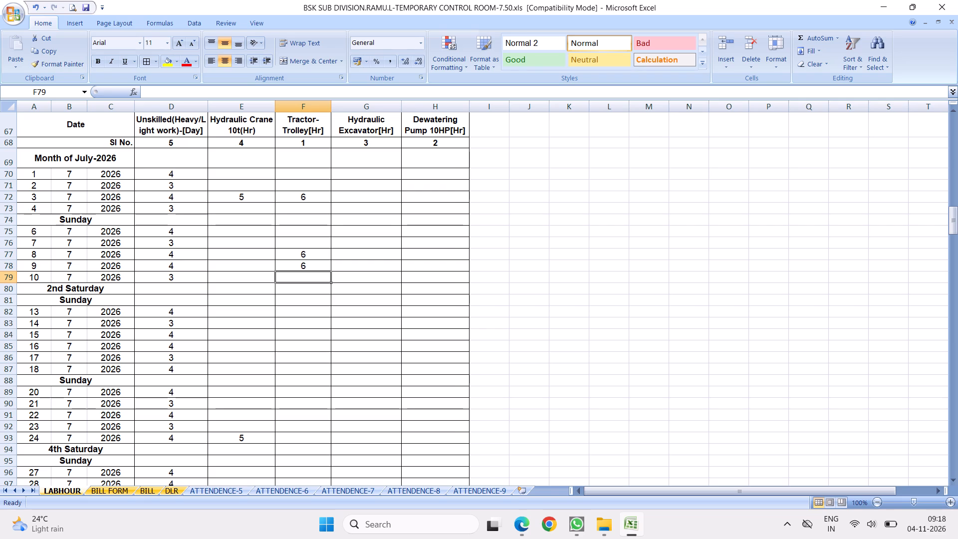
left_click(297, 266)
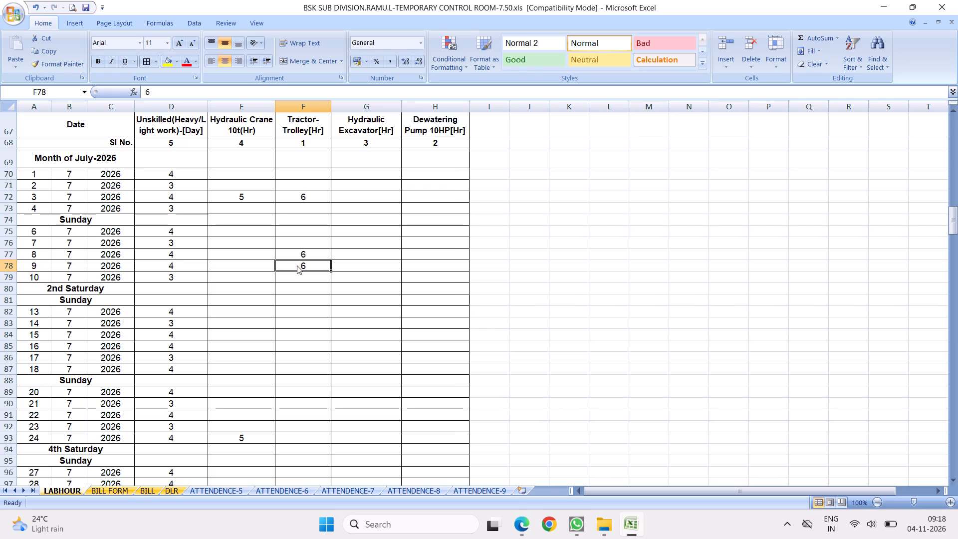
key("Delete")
Enter 6 Tractor-Trolley hours for each of 15, 16 and 18 July 2026.
scroll(297, 267, "down", 4)
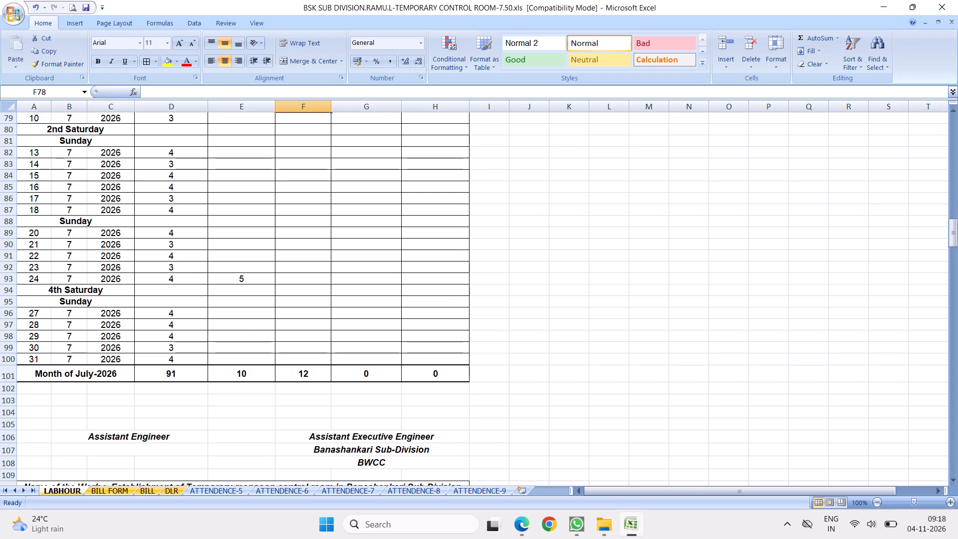
left_click(296, 164)
left_click(297, 176)
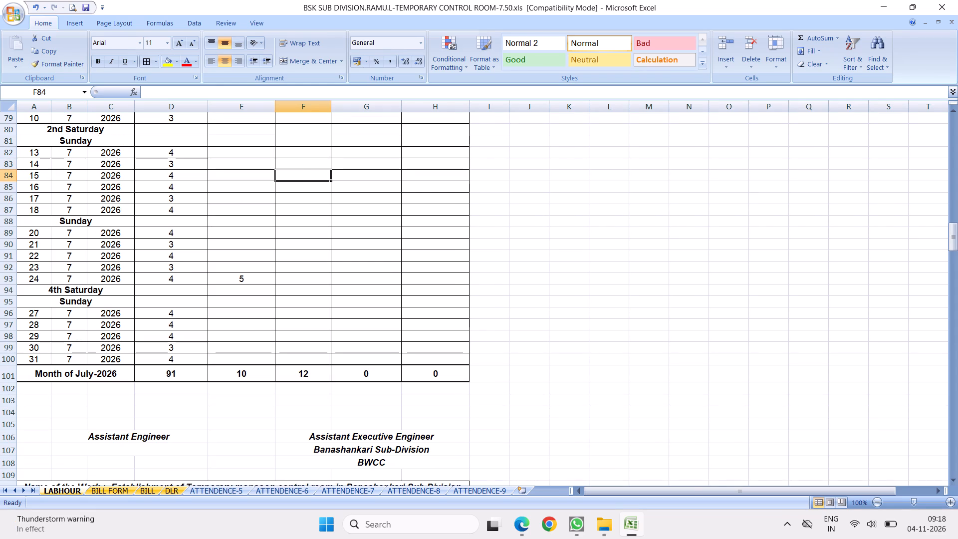
key("6")
key("Return")
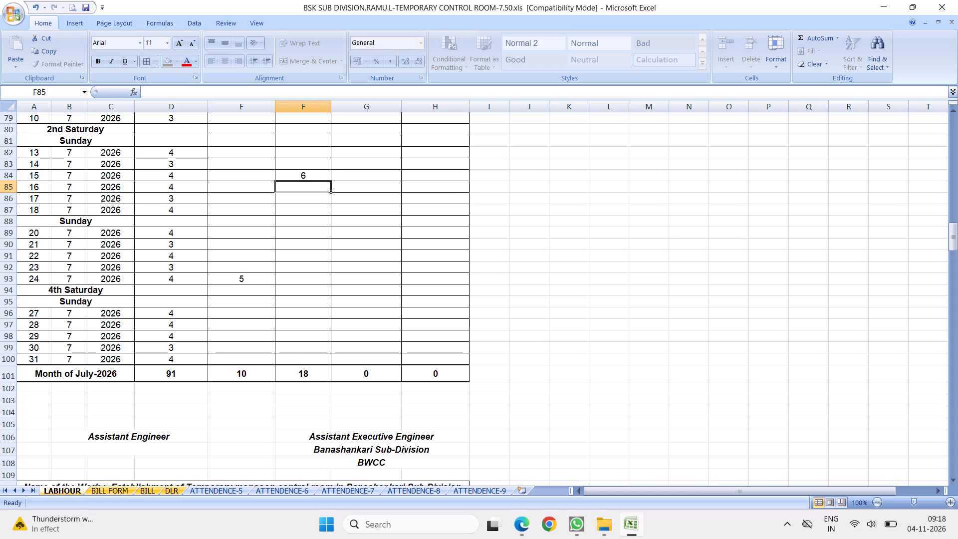
key("6")
key("Return")
key("Return")
key("6")
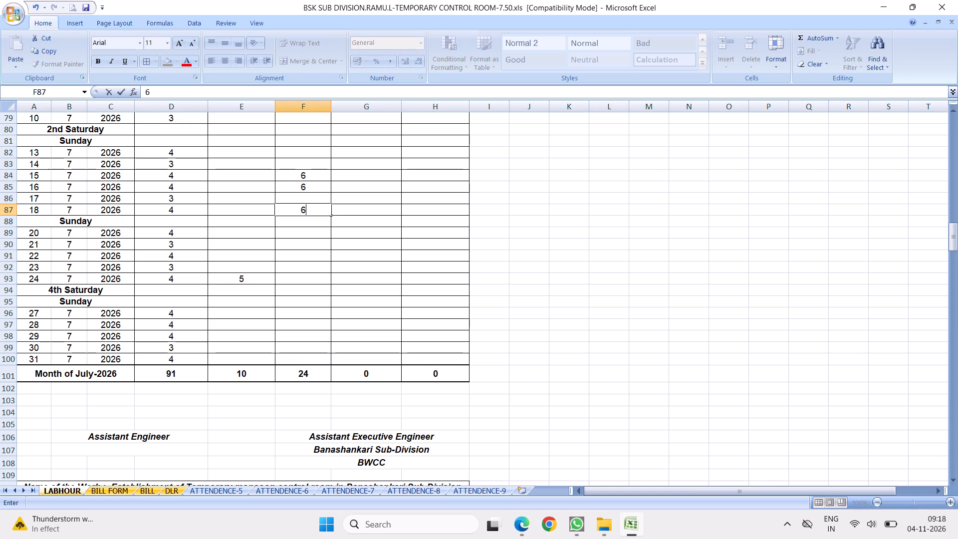
key("Return")
Enter 6 Tractor-Trolley hours for each of 21, 24 and 29 July 2026.
left_click(297, 246)
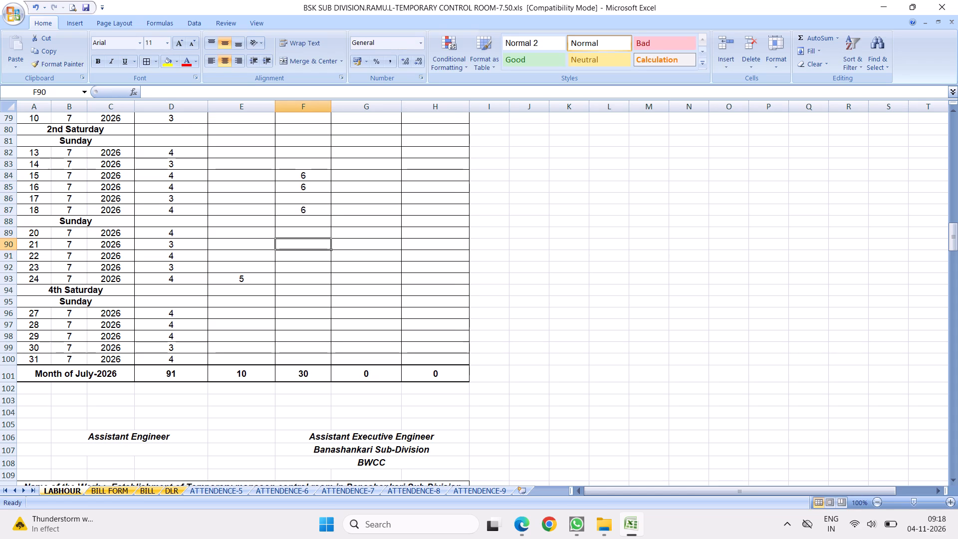
key("6")
key("Return")
key("Return")
key("Return")
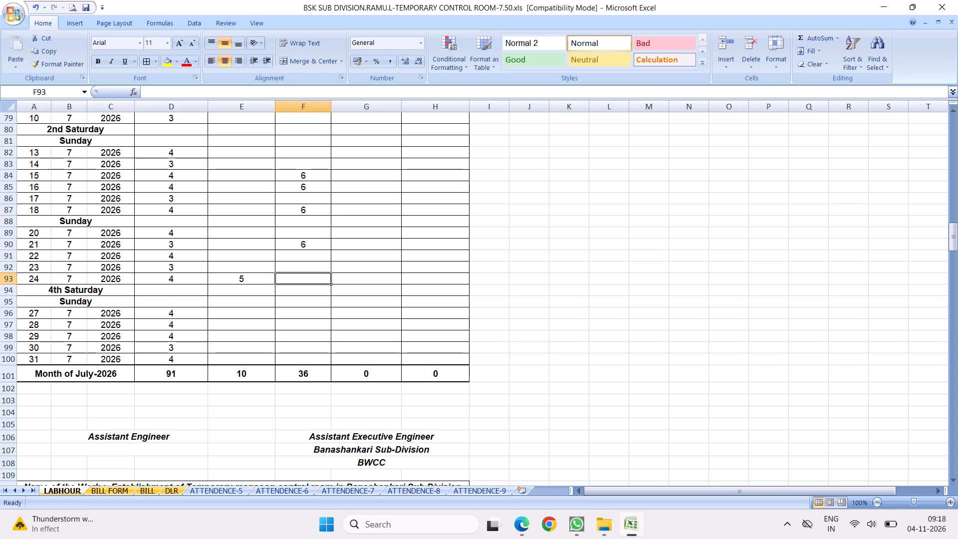
key("6")
key("Return")
scroll(303, 260, "down", 5)
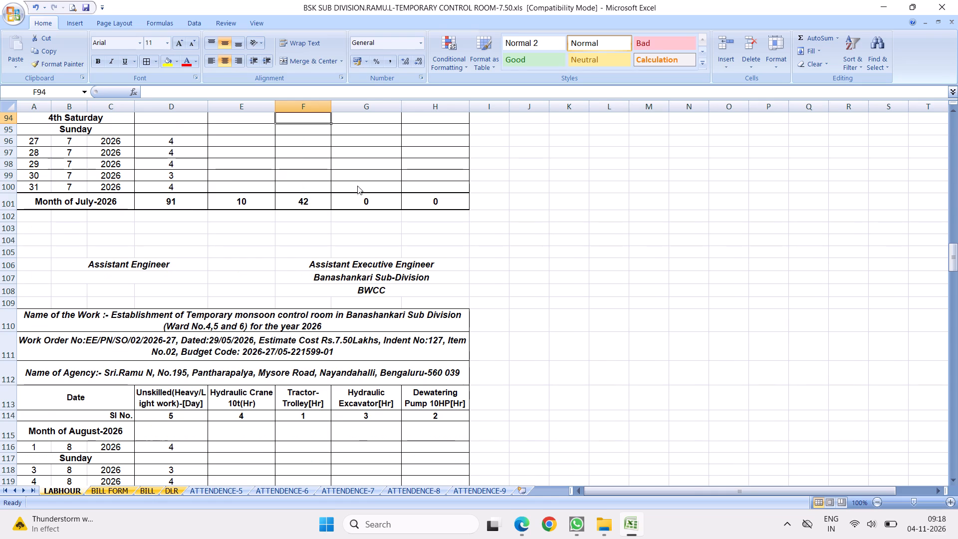
left_click(292, 159)
key("6")
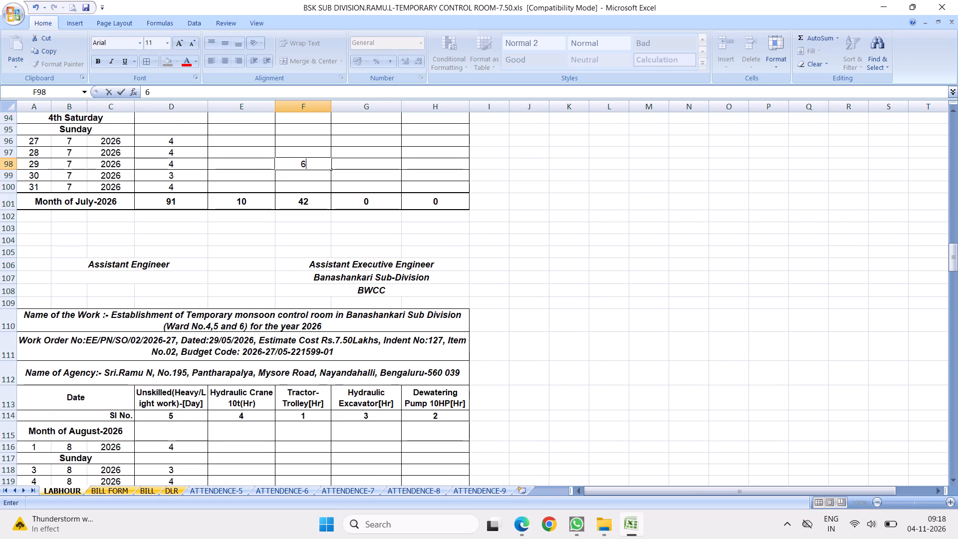
key("Return")
In the August 2026 table, enter 6 Tractor-Trolley hours for each of 4 and 6 August.
scroll(344, 231, "down", 10)
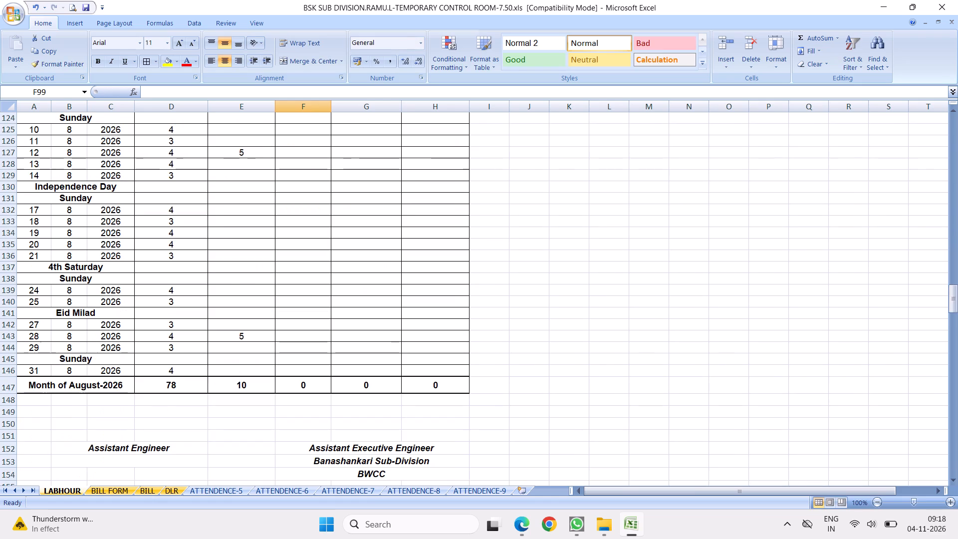
scroll(357, 222, "up", 3)
left_click(303, 174)
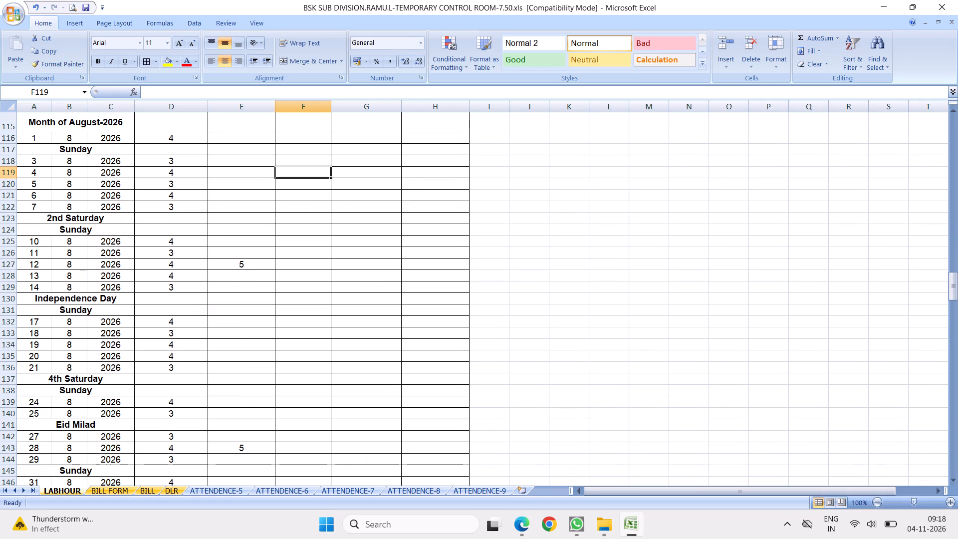
key("6")
key("Return")
key("Return")
key("6")
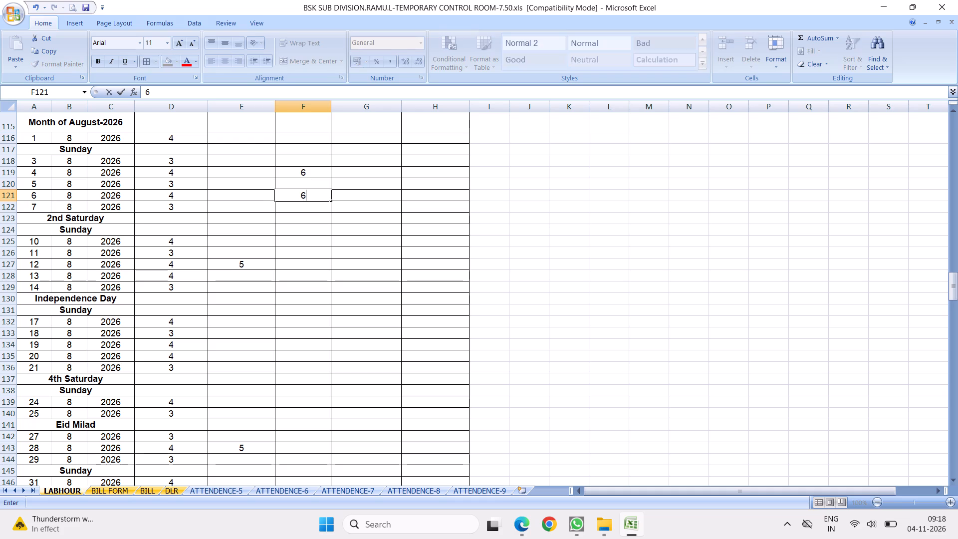
key("Return")
Enter 6 Tractor-Trolley hours for each of 10 and 12 August 2026.
key("Return")
key("Return")
key("Return")
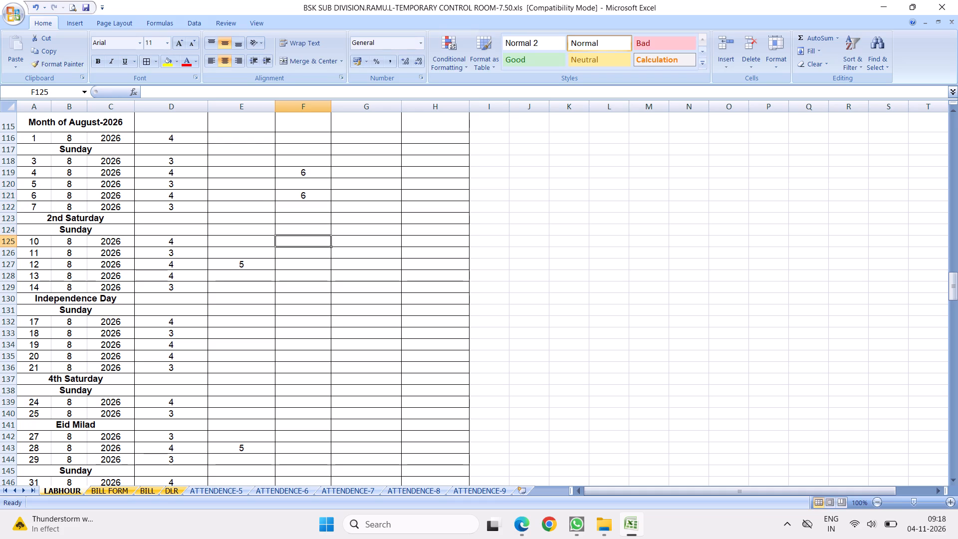
key("6")
key("Return")
key("Return")
key("6")
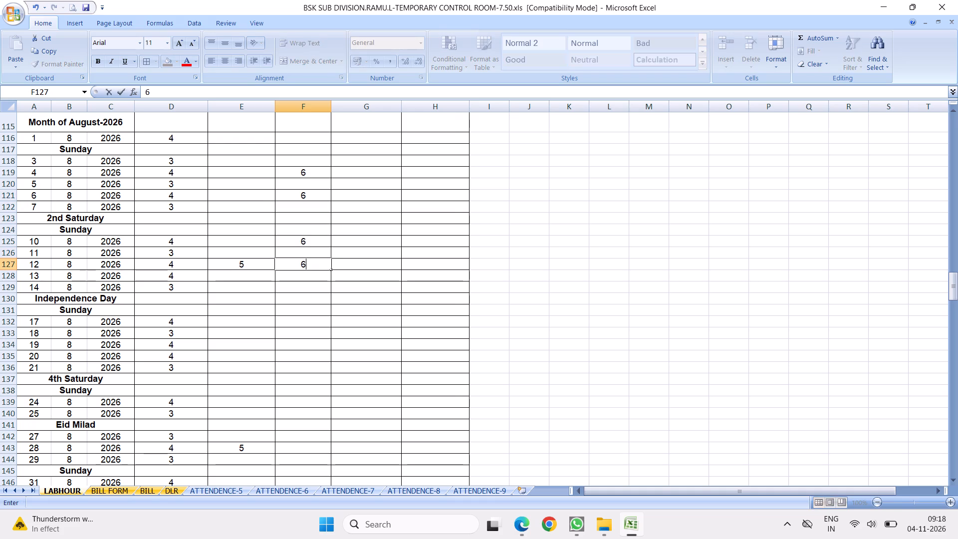
key("Return")
Enter 6 Tractor-Trolley hours for each of 17 and 20 August 2026.
key("Return")
key("Return")
key("Return")
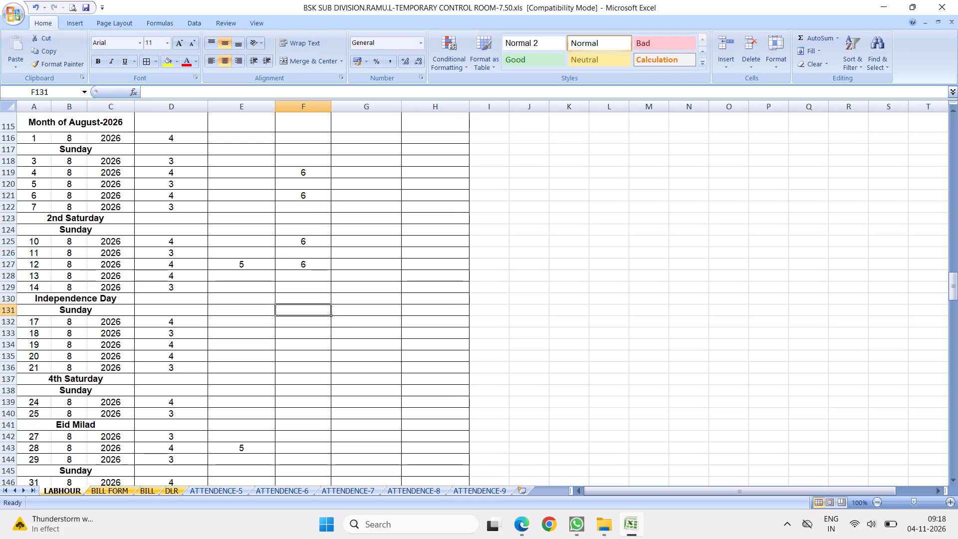
key("Return")
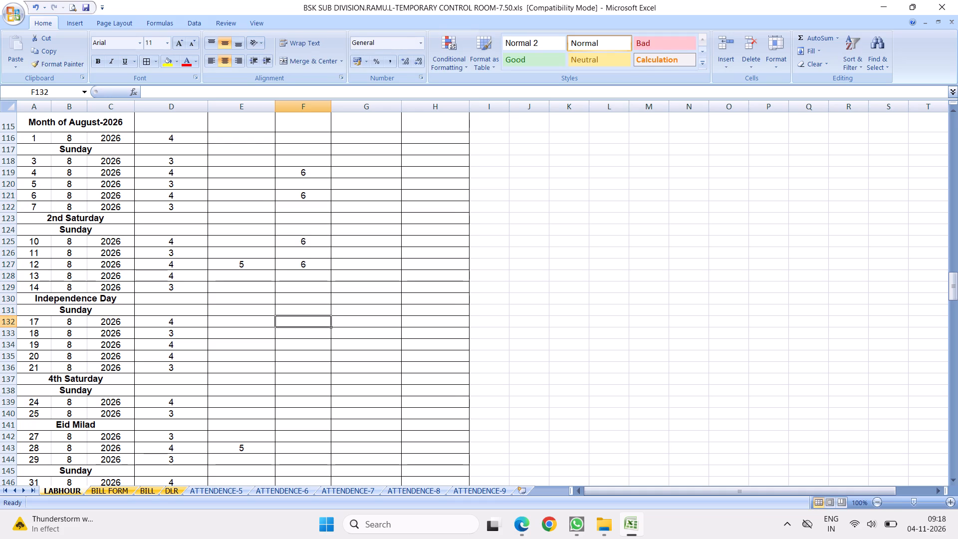
key("6")
key("Return")
key("Return")
key("Return")
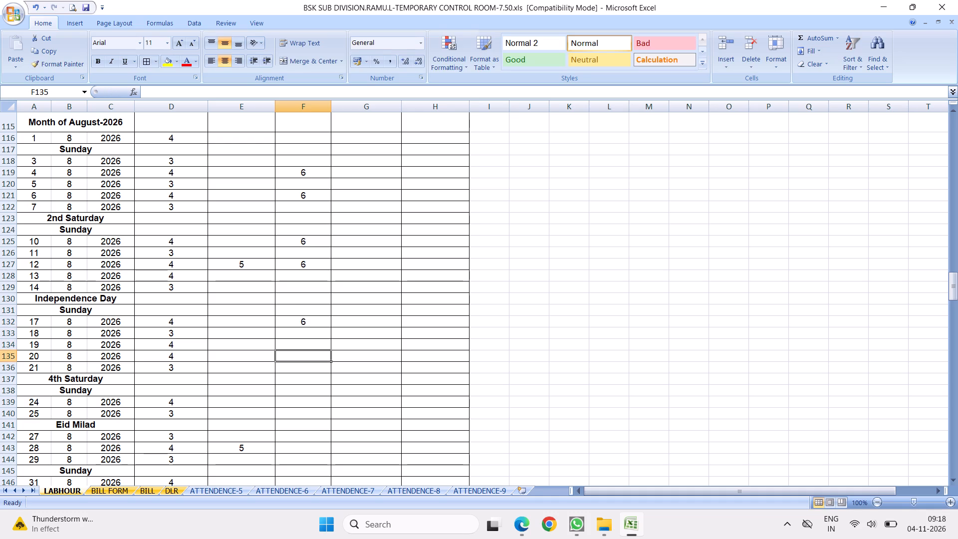
key("6")
key("Return")
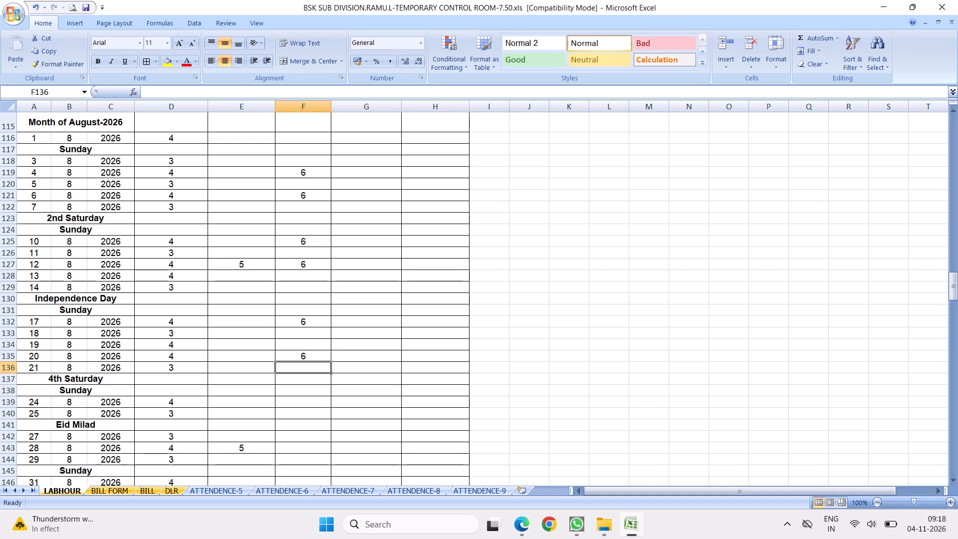
In the September 2026 table, enter 6 Tractor-Trolley hours for each of 2 and 4 September.
scroll(317, 225, "down", 16)
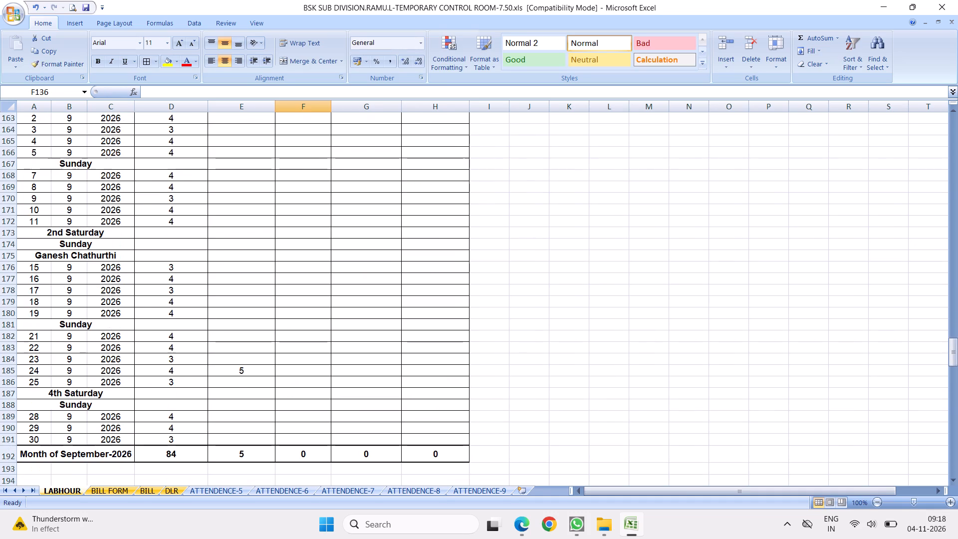
scroll(388, 202, "up", 2)
left_click(297, 241)
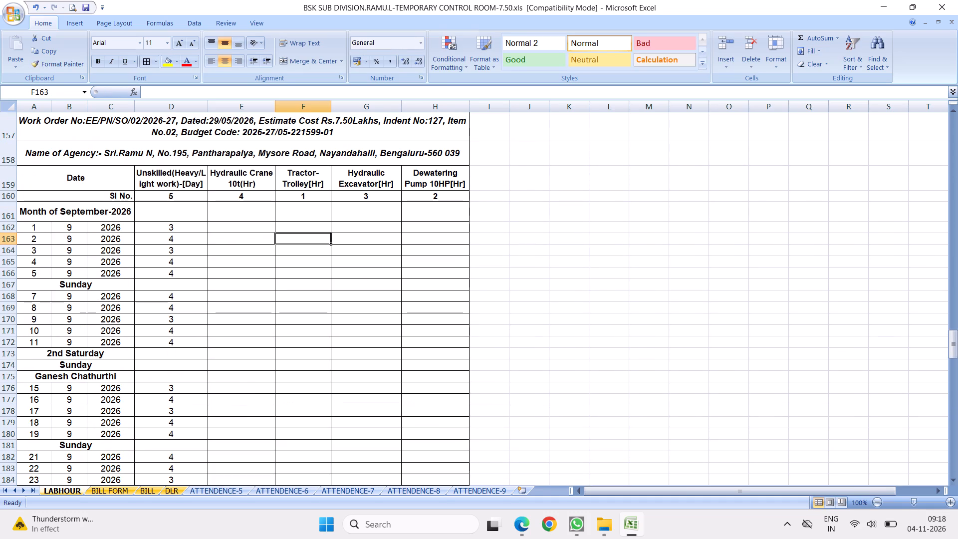
key("6")
key("Return")
key("Return")
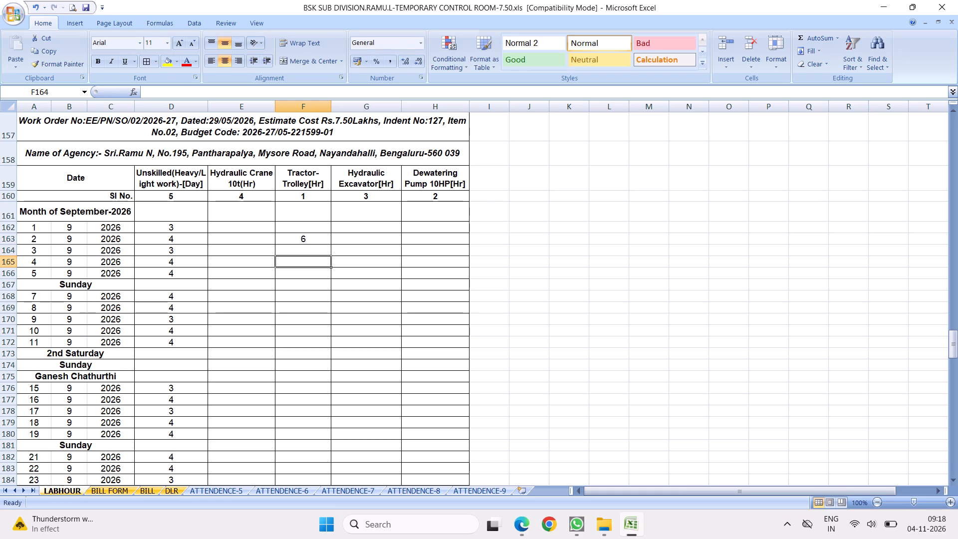
key("6")
key("Return")
Enter 5 Tractor-Trolley hours for 7 September and 6 for each of 8, 10 and 11 September 2026.
key("Return")
key("Return")
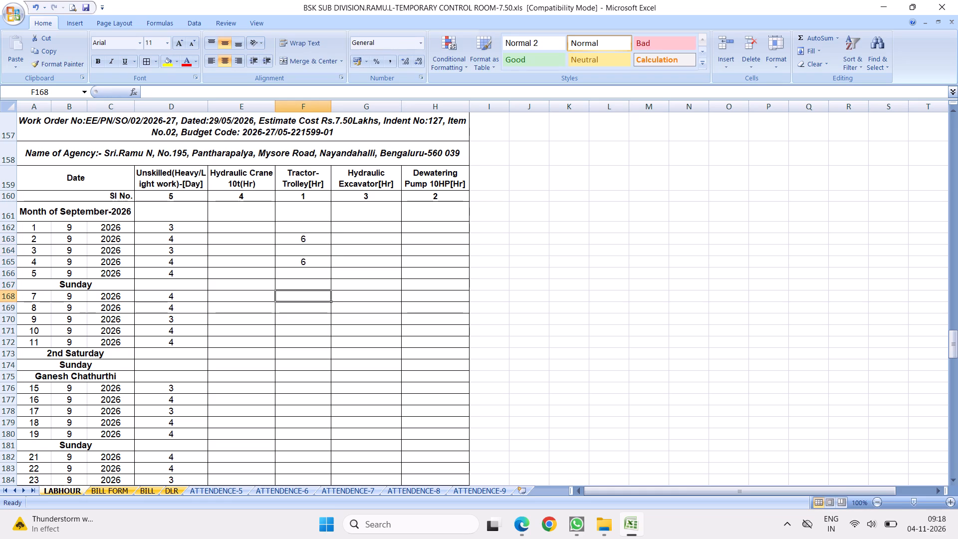
key("5")
key("Return")
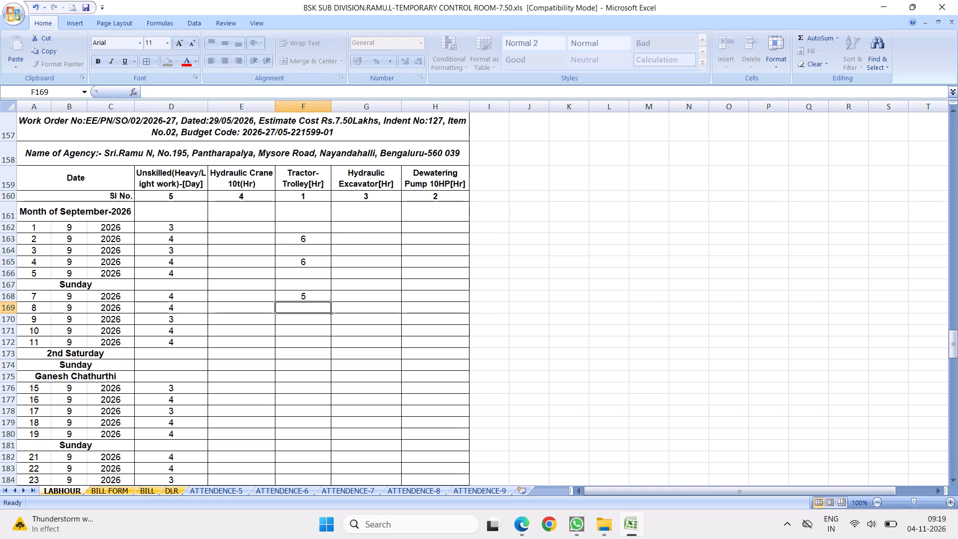
key("6")
key("Return")
key("Return")
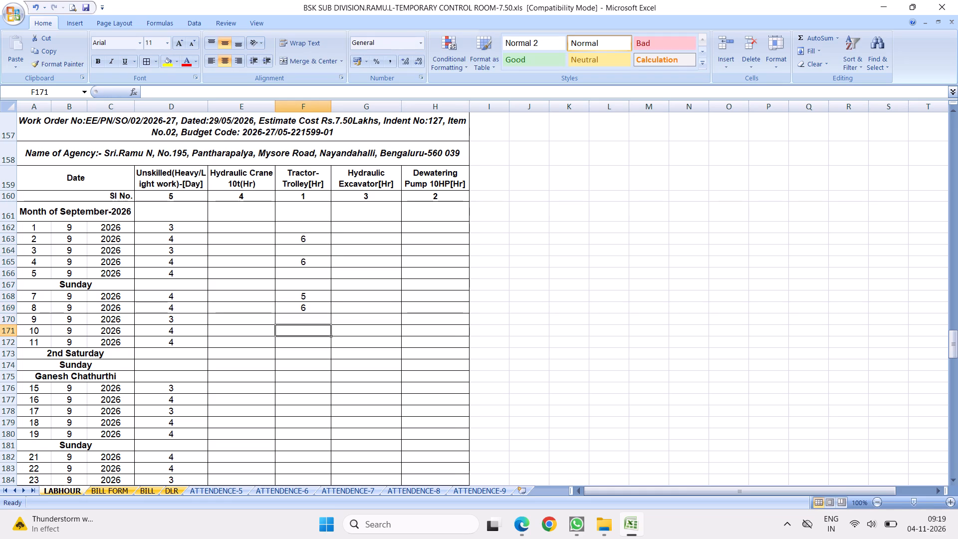
key("Return")
key("Up")
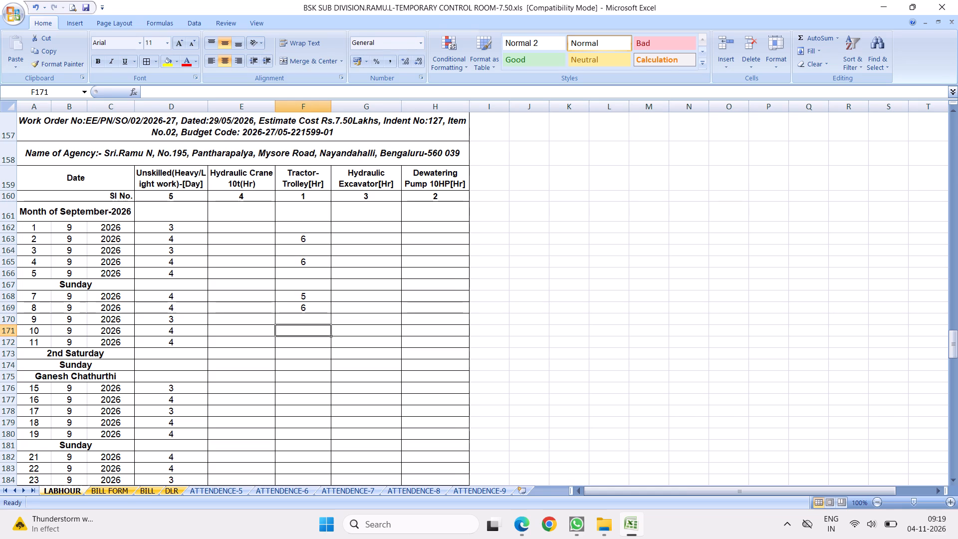
key("6")
key("Return")
key("6")
key("Return")
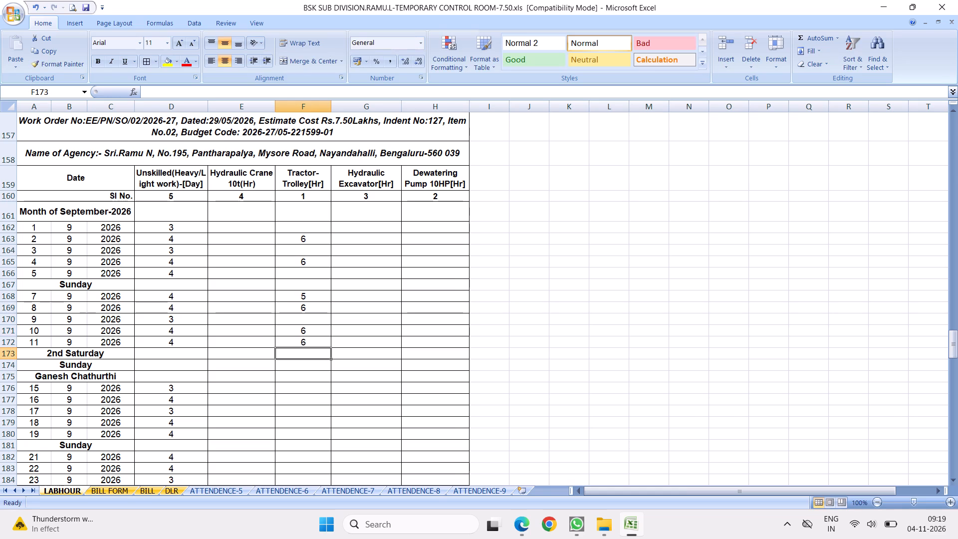
Enter 6 Tractor-Trolley hours for each of 16 and 18 September 2026 and 5 for 19 September.
scroll(373, 263, "down", 7)
scroll(348, 211, "up", 3)
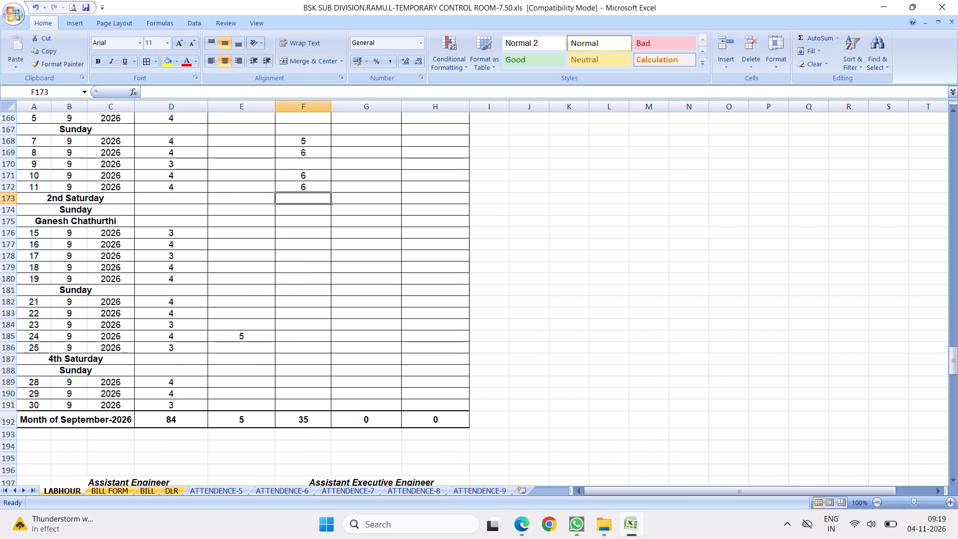
left_click(306, 246)
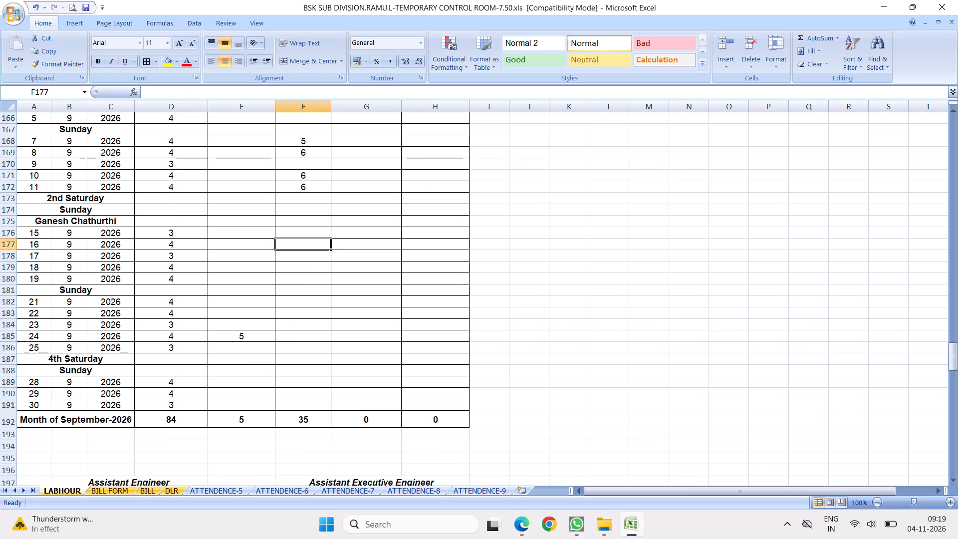
key("6")
key("Return")
key("Return")
key("6")
key("Return")
key("5")
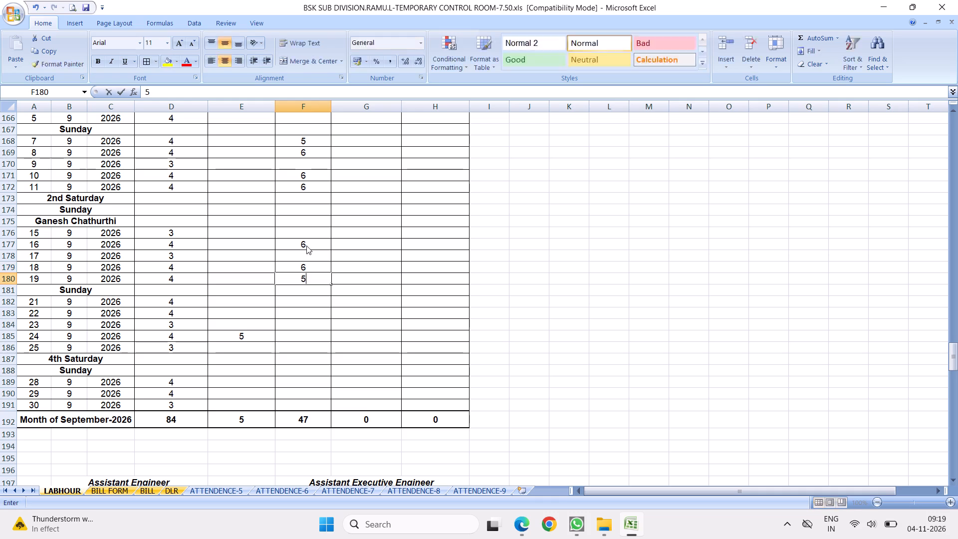
key("Return")
Enter 5 Tractor-Trolley hours for 24 September 2026 and 6 for 28 September.
scroll(313, 276, "down", 2)
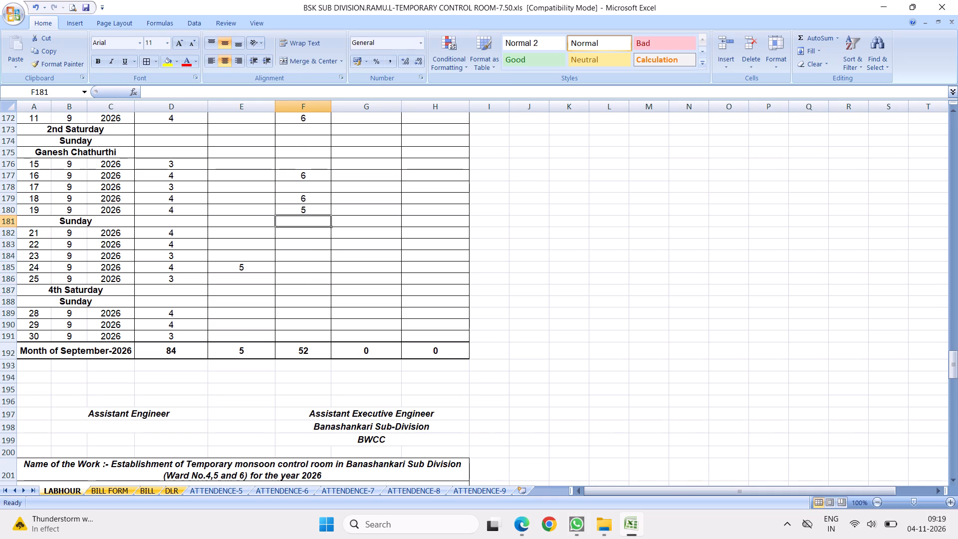
left_click(313, 271)
key("5")
key("Return")
key("Return")
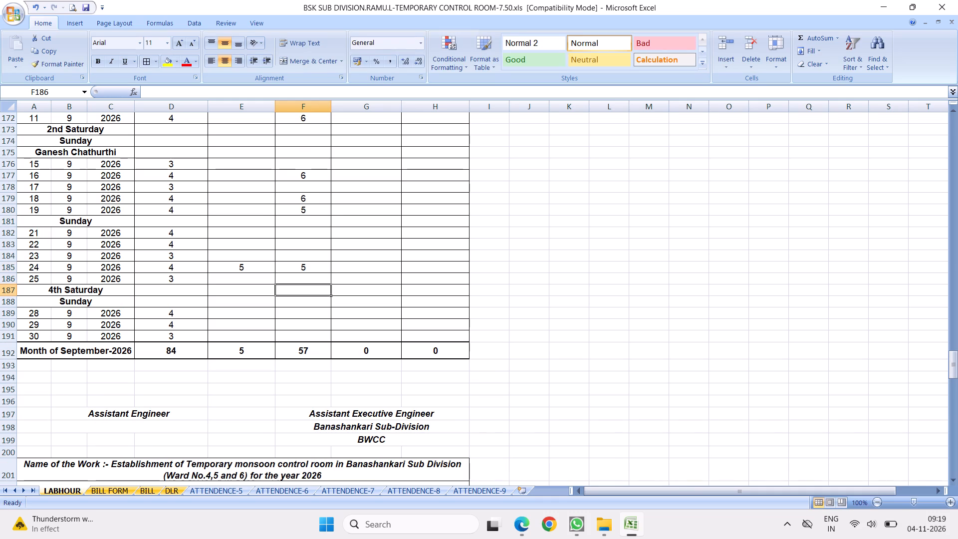
key("Return")
key("Return")
key("6")
key("Return")
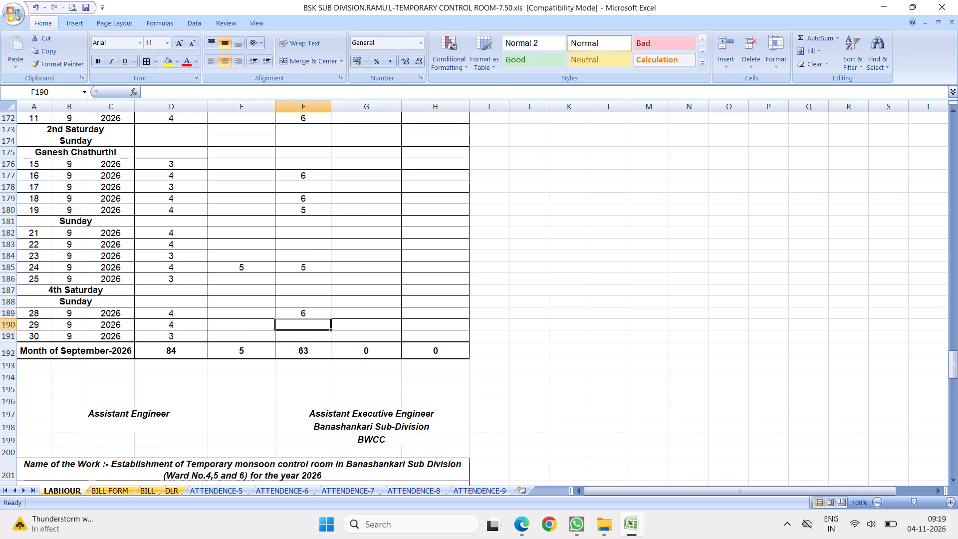
In the table of October 2026 dates, enter 5 Tractor-Trolley hours for 3 October and 6 for 6 October.
scroll(313, 270, "down", 11)
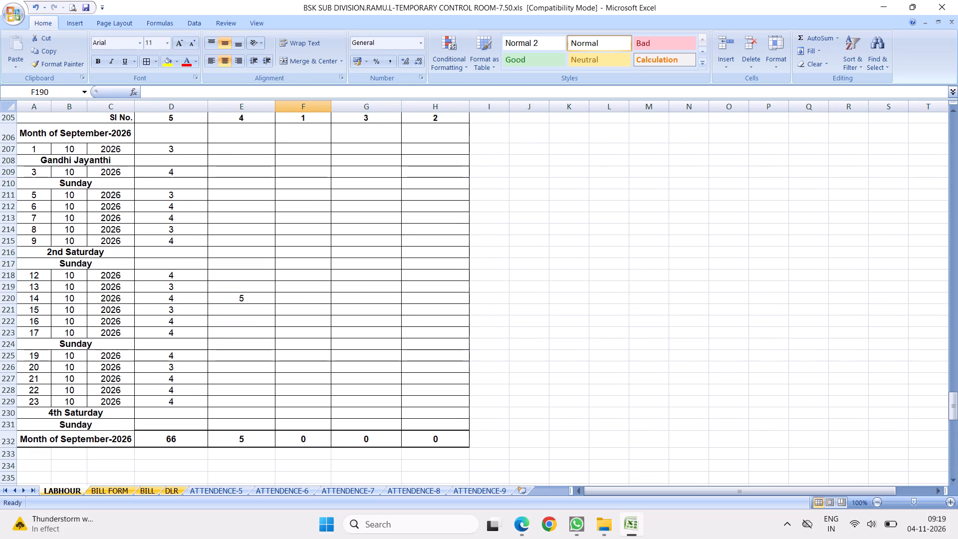
left_click(295, 150)
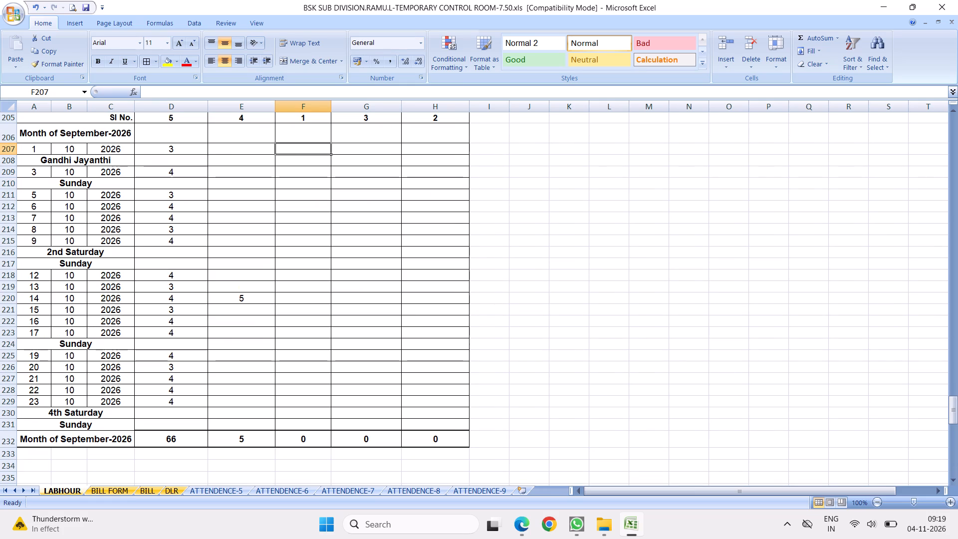
left_click(296, 174)
key("5")
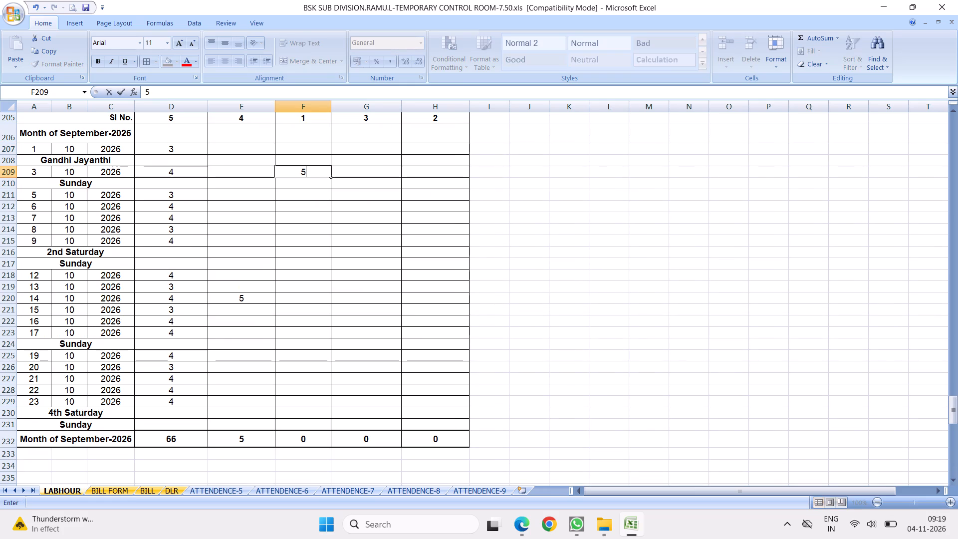
key("Return")
key("Return")
key("Return")
key("6")
key("Return")
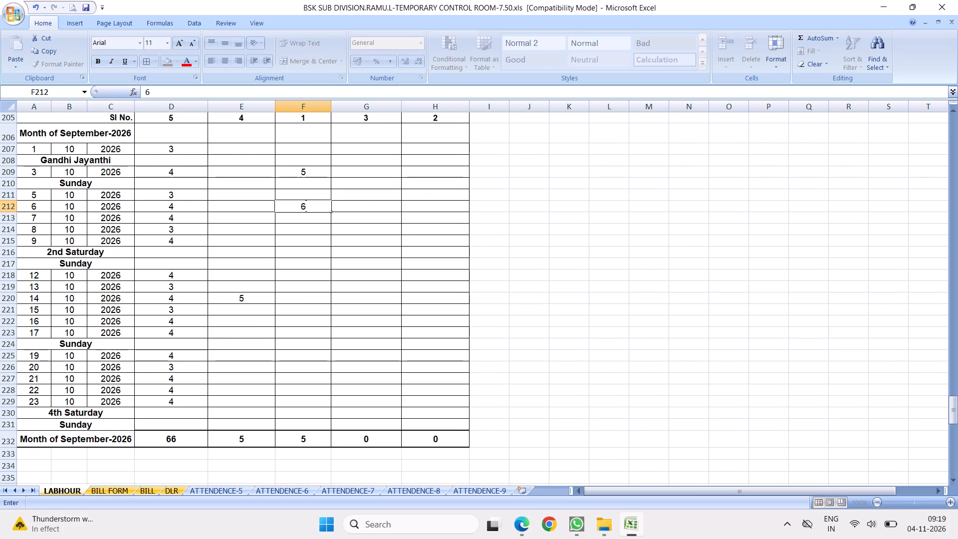
Enter 6 Tractor-Trolley hours for each of 8, 9 and 12 October 2026.
key("Return")
key("6")
key("Return")
key("6")
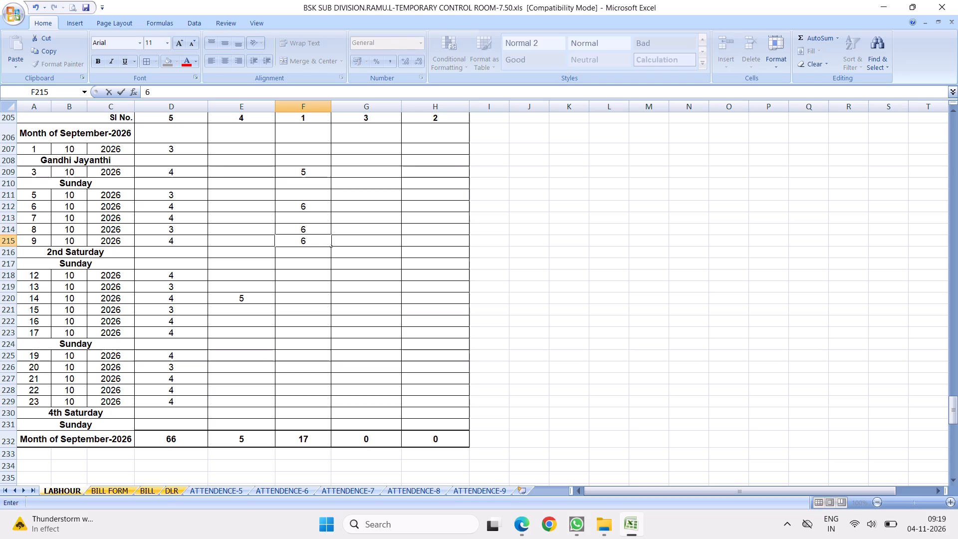
key("Return")
key("Return")
key("Return")
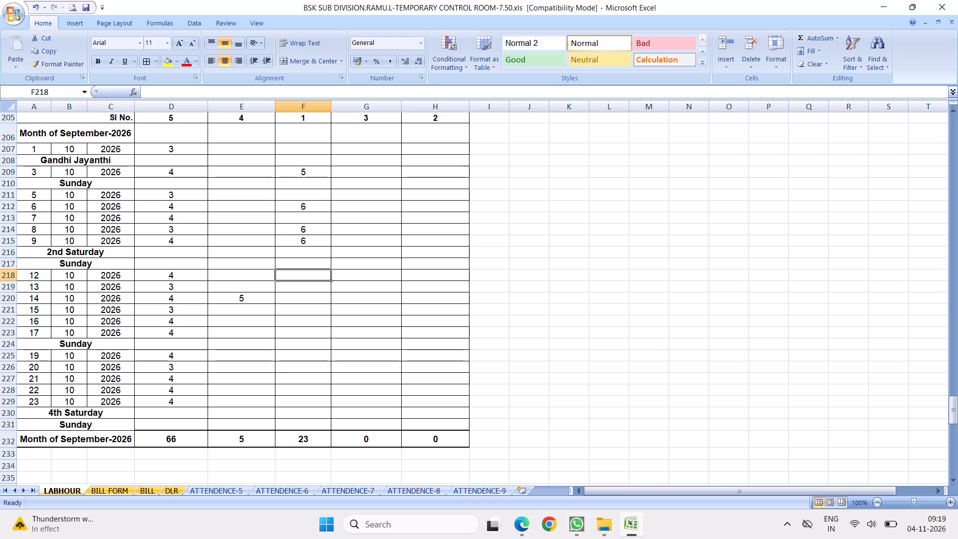
key("6")
key("Return")
Enter 6 Tractor-Trolley hours for each of 16 and 17 October 2026.
key("Return")
key("Return")
key("Return")
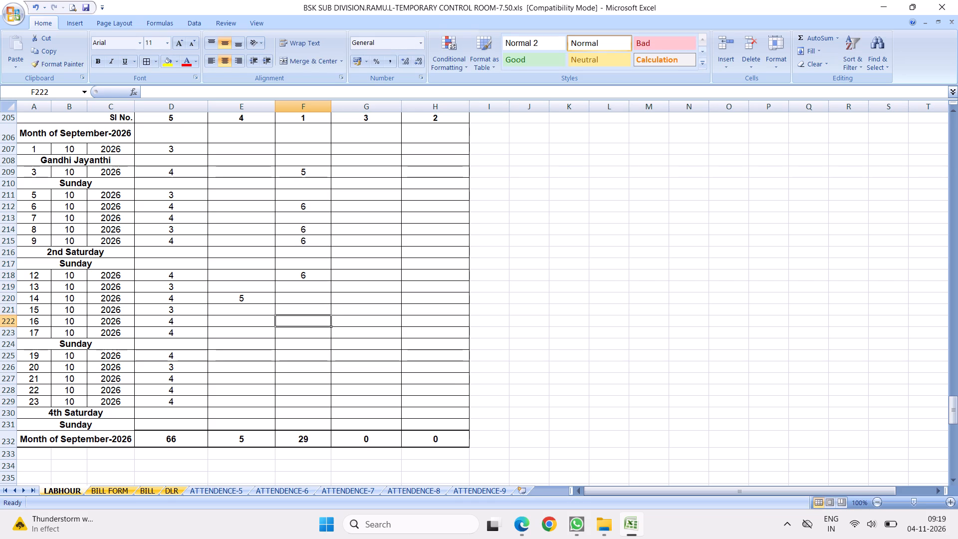
key("6")
key("Return")
key("6")
key("Return")
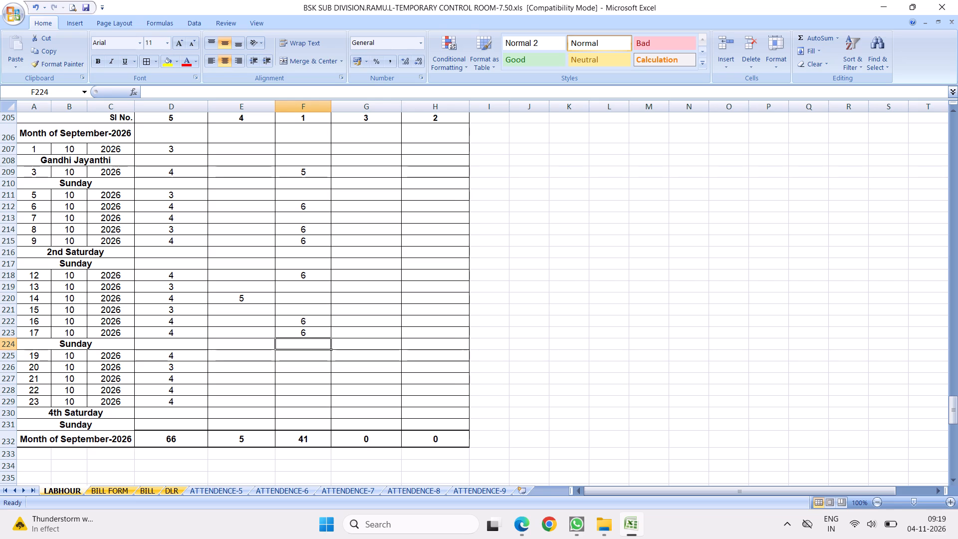
Enter 6 Tractor-Trolley hours for 21 October 2026 and 5 for 23 October.
left_click(290, 379)
key("6")
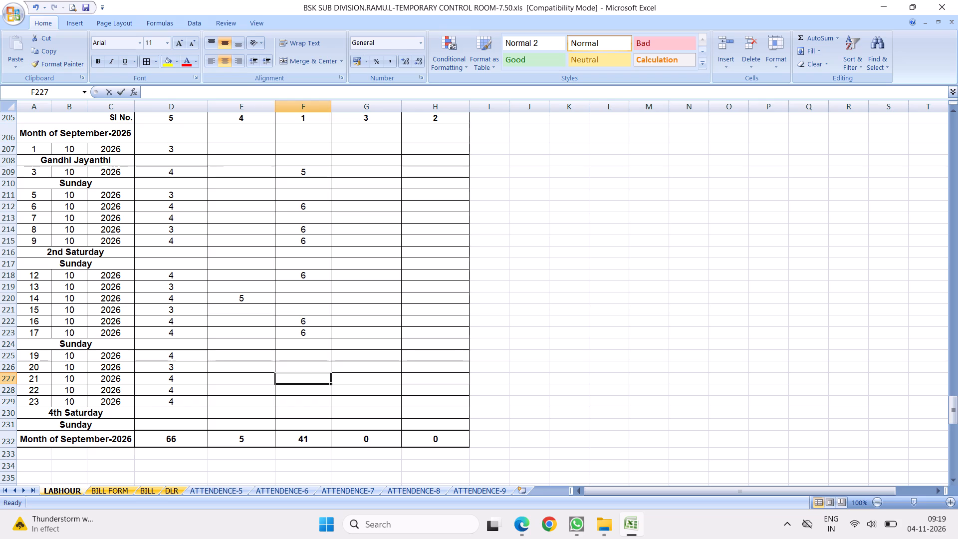
key("Return")
key("Return")
key("5")
key("Return")
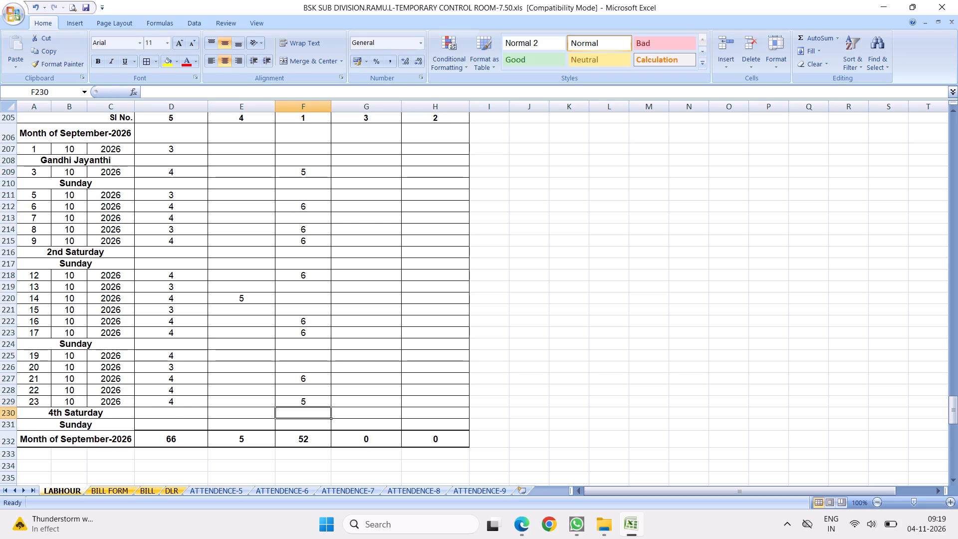
Check the Tractor-Trolley total against its quantity limit in the monthly summary, and add 6 hours for 28 August 2026.
scroll(349, 365, "down", 12)
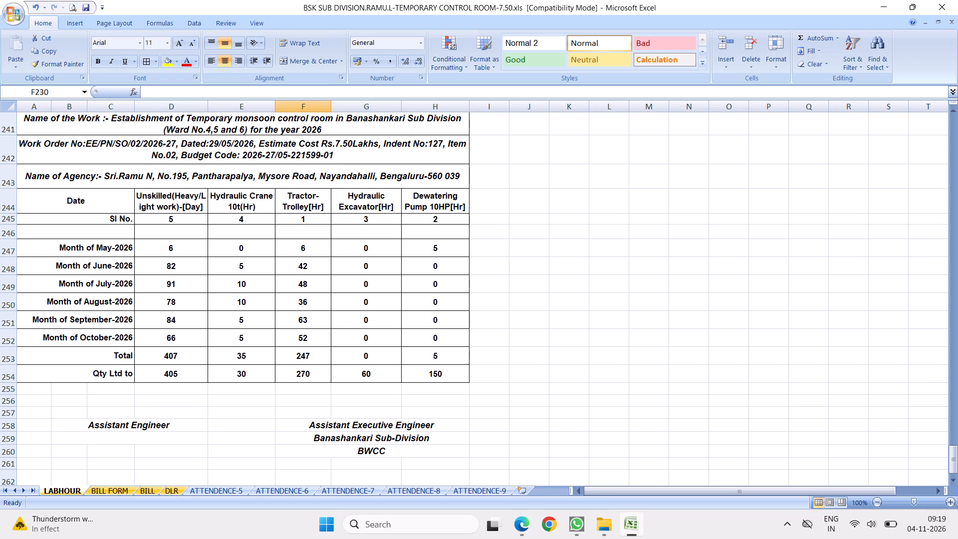
scroll(276, 310, "up", 20)
scroll(276, 310, "up", 2)
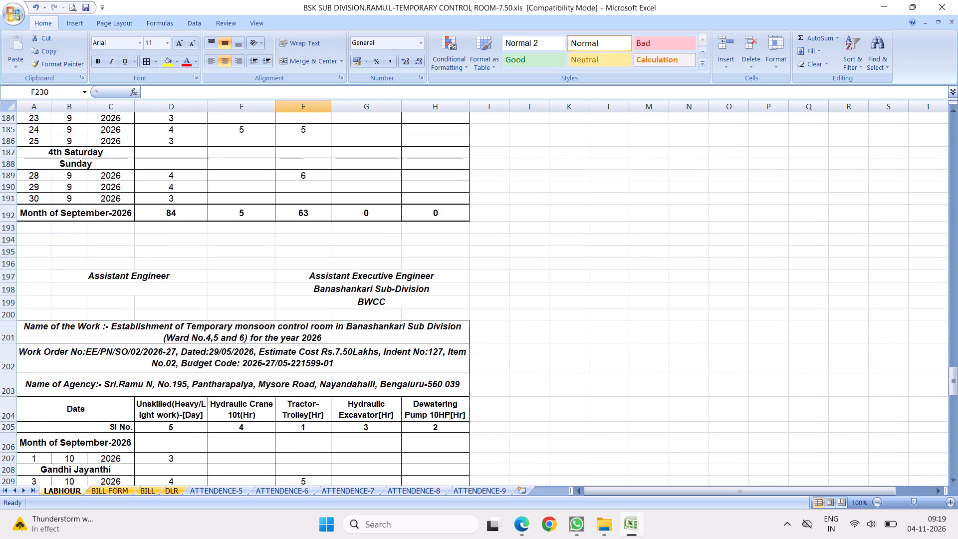
scroll(346, 234, "up", 8)
scroll(346, 234, "up", 13)
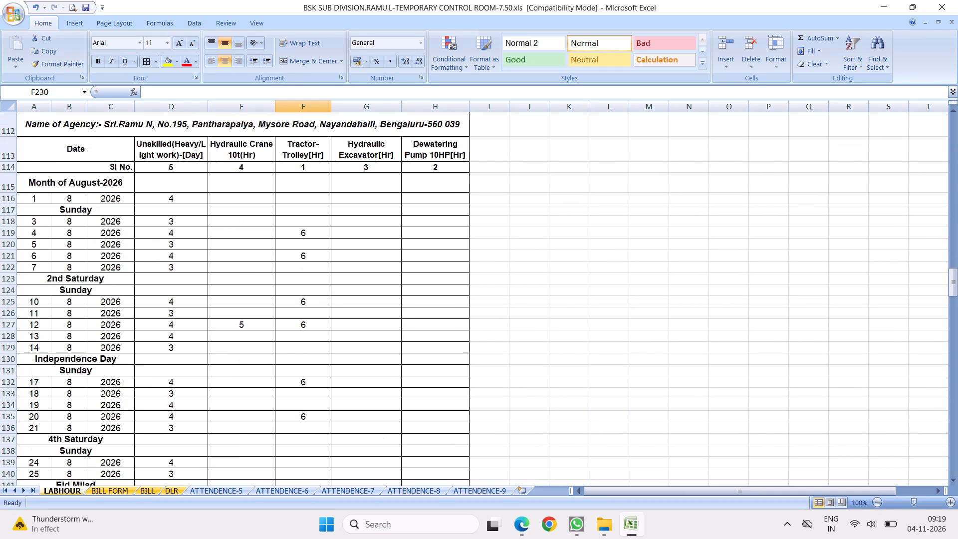
scroll(346, 238, "down", 6)
left_click(301, 267)
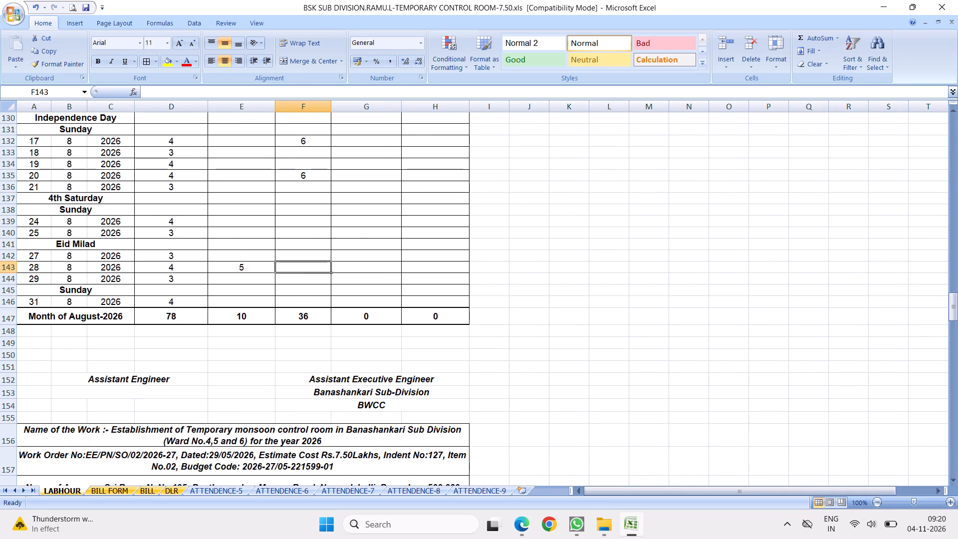
key("6")
key("Return")
In the July 2026 table, add 6 Tractor-Trolley hours for 6 July.
scroll(306, 263, "up", 9)
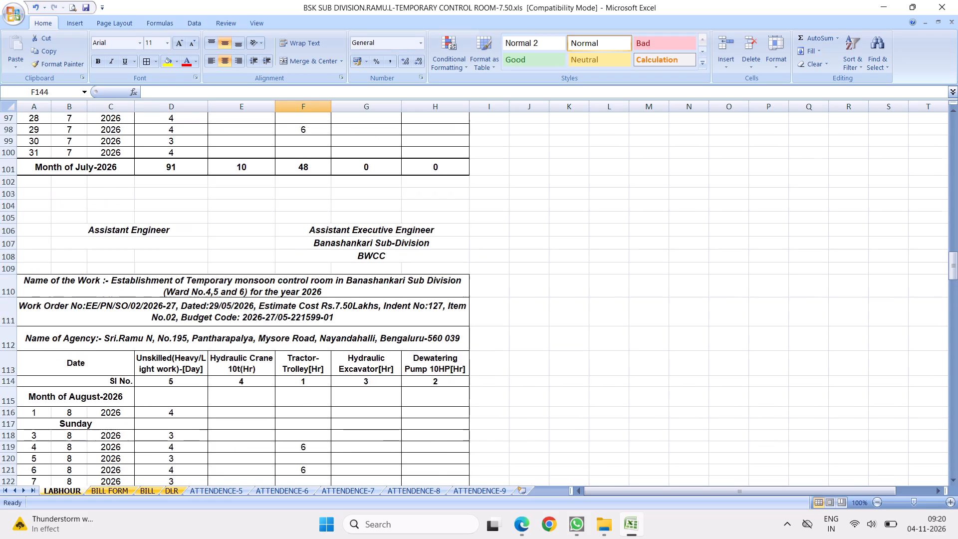
scroll(306, 264, "up", 15)
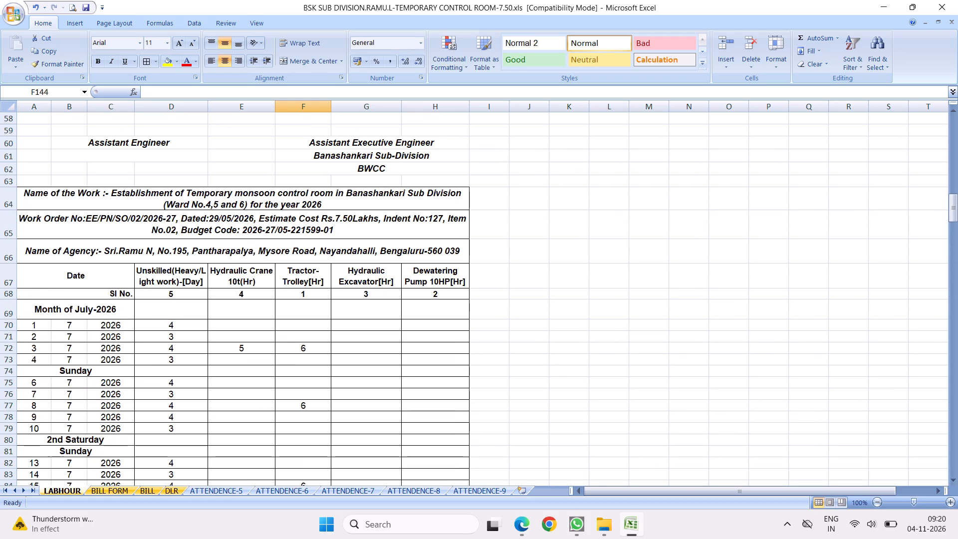
scroll(356, 362, "down", 3)
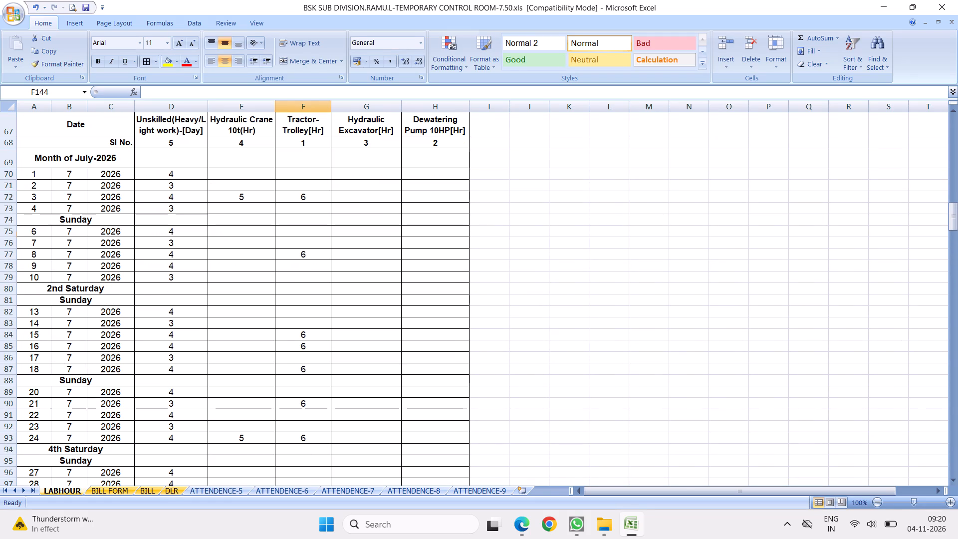
left_click(305, 233)
key("6")
key("Return")
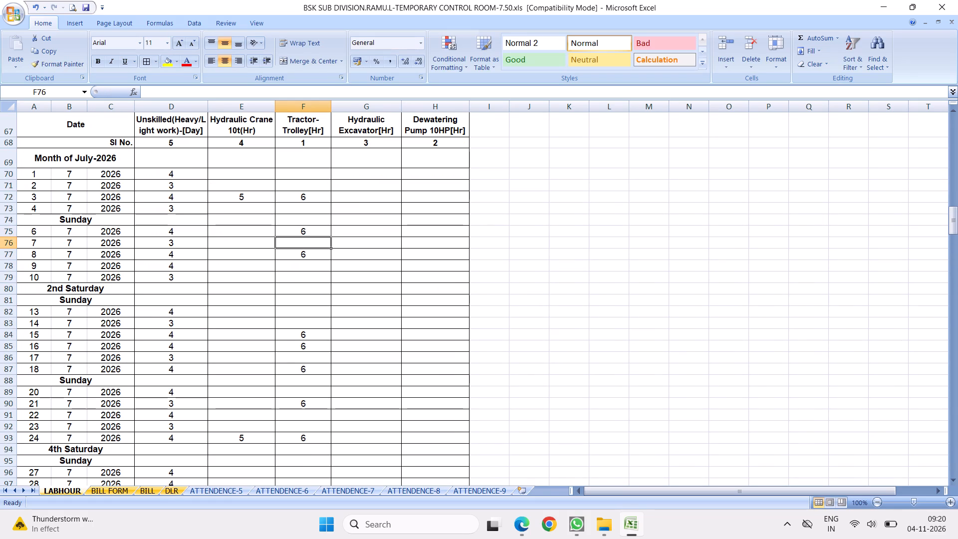
In the June 2026 table, add 5 Tractor-Trolley hours for 15 June.
scroll(316, 244, "up", 9)
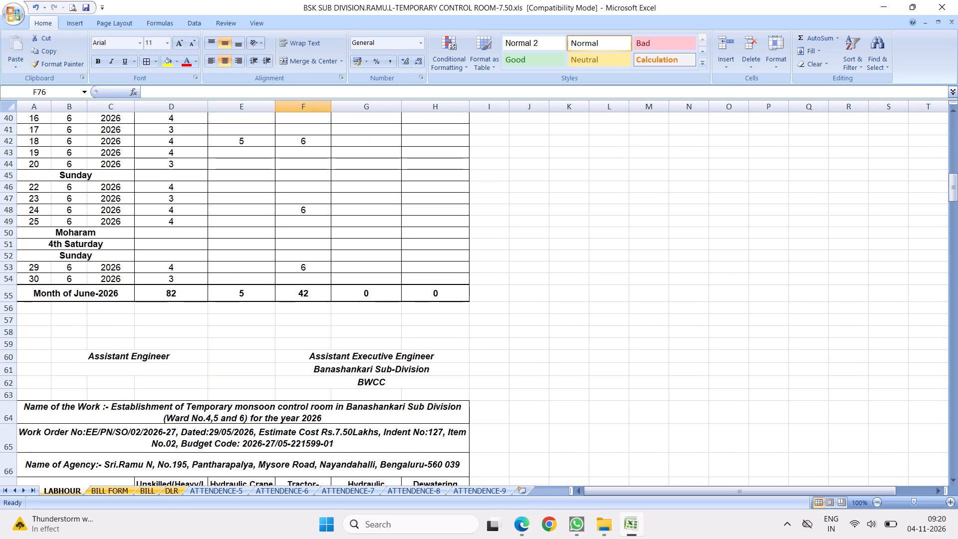
scroll(294, 221, "up", 6)
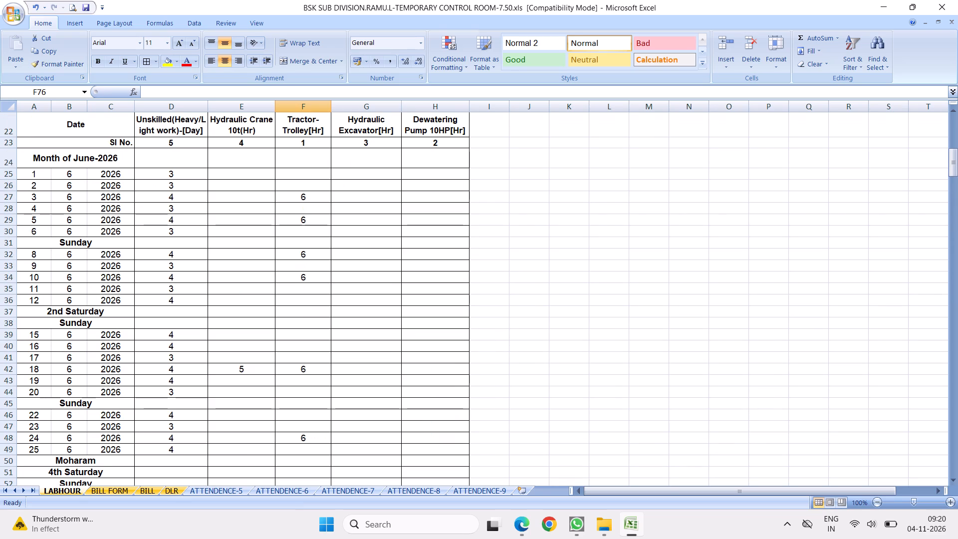
left_click(301, 336)
key("5")
key("Return")
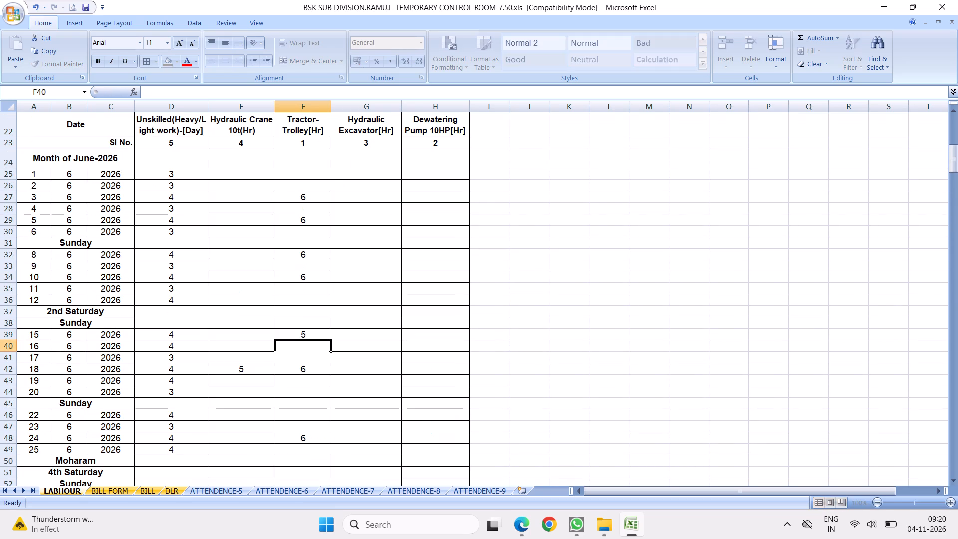
In the June 2026 table, add 5 Tractor-Trolley hours for 22 June.
scroll(275, 331, "up", 12)
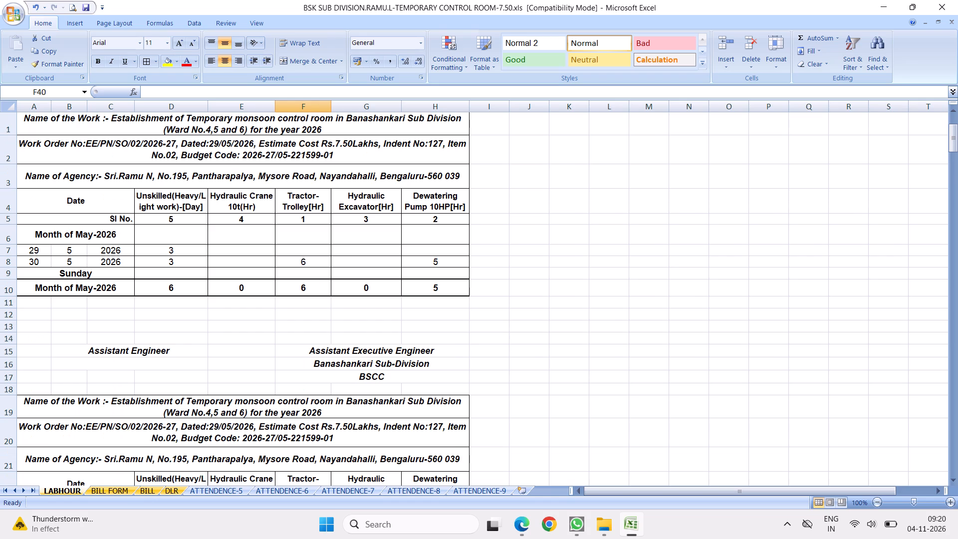
scroll(337, 351, "down", 6)
scroll(339, 393, "down", 4)
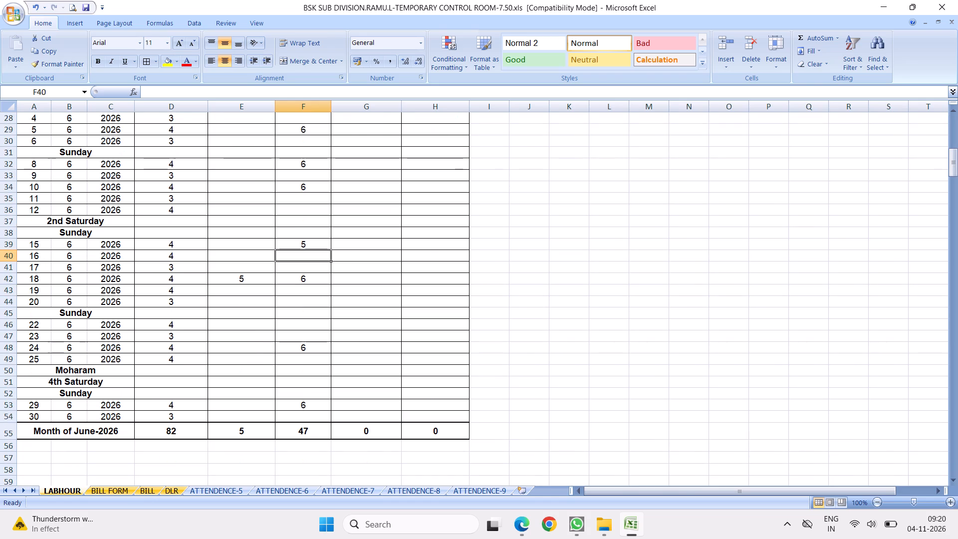
left_click(300, 288)
key("5")
key("Return")
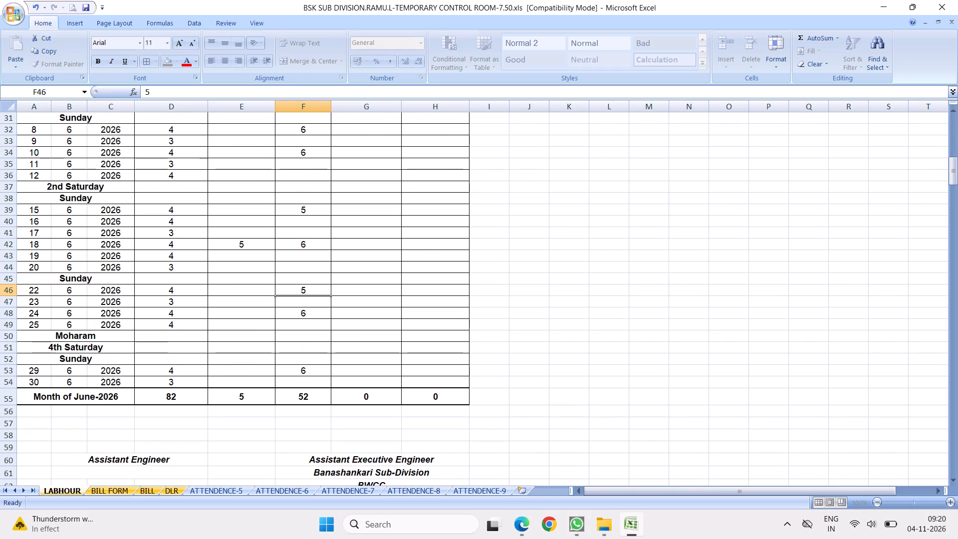
Add 5 Tractor-Trolley hours for 1 July 2026 and check the Tractor-Trolley total against its quantity limit in the monthly summary.
scroll(309, 293, "down", 3)
scroll(296, 351, "down", 7)
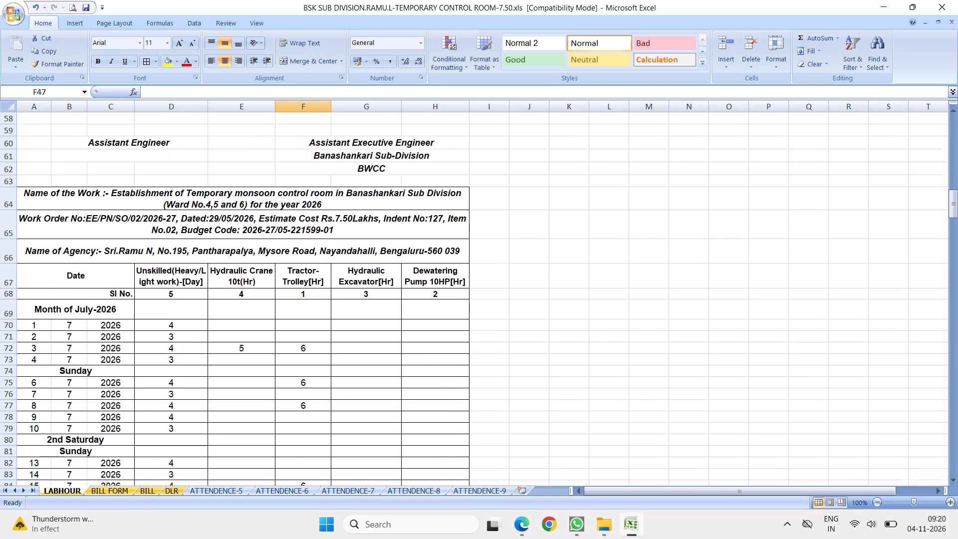
scroll(342, 329, "down", 1)
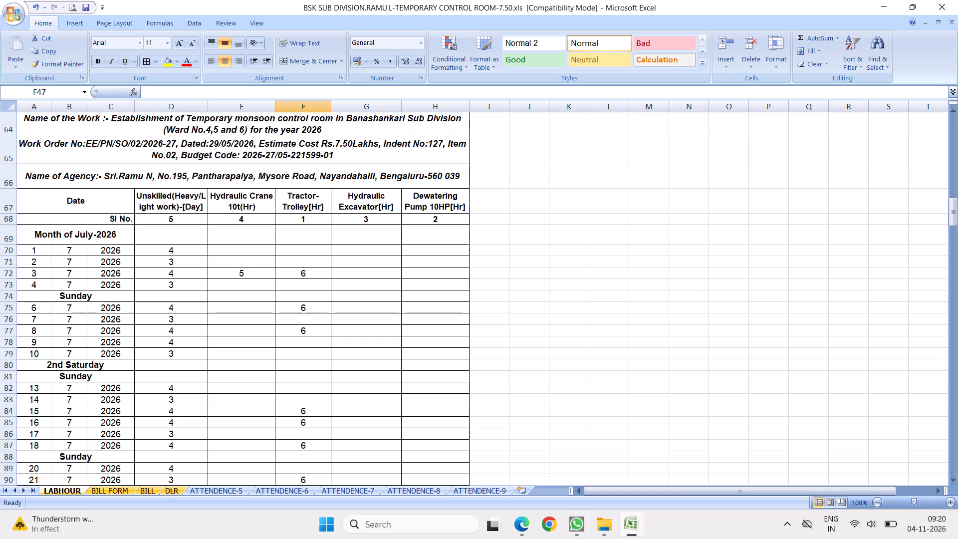
left_click(300, 252)
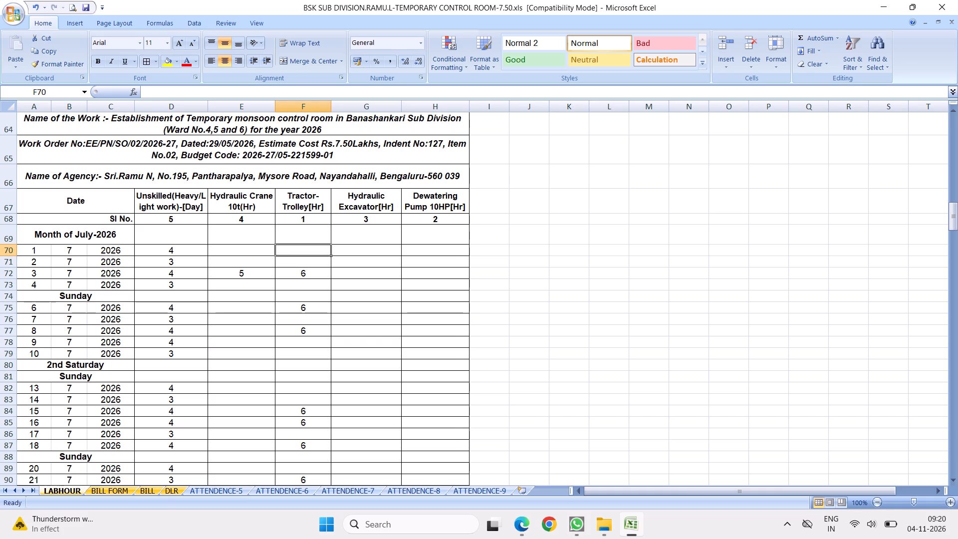
key("5")
key("Return")
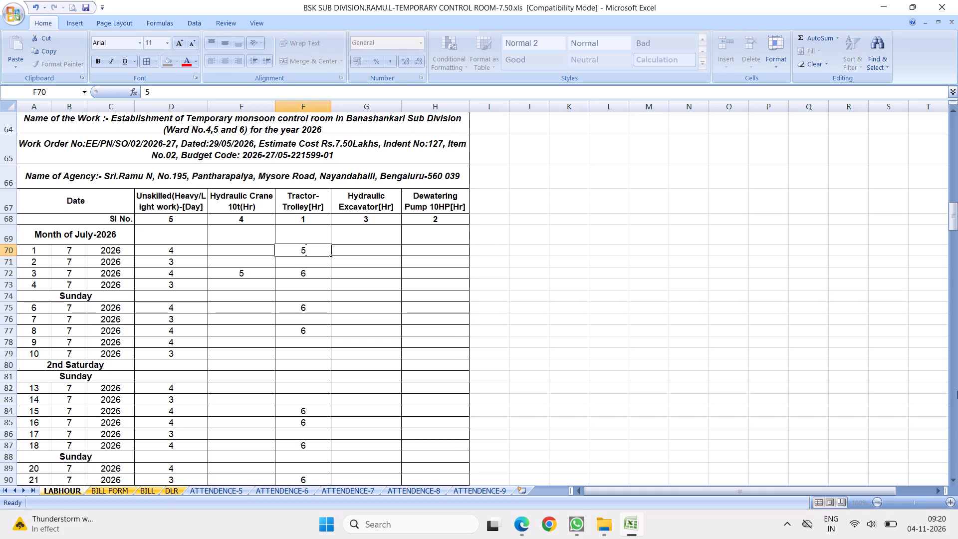
left_click_drag(954, 213, 957, 449)
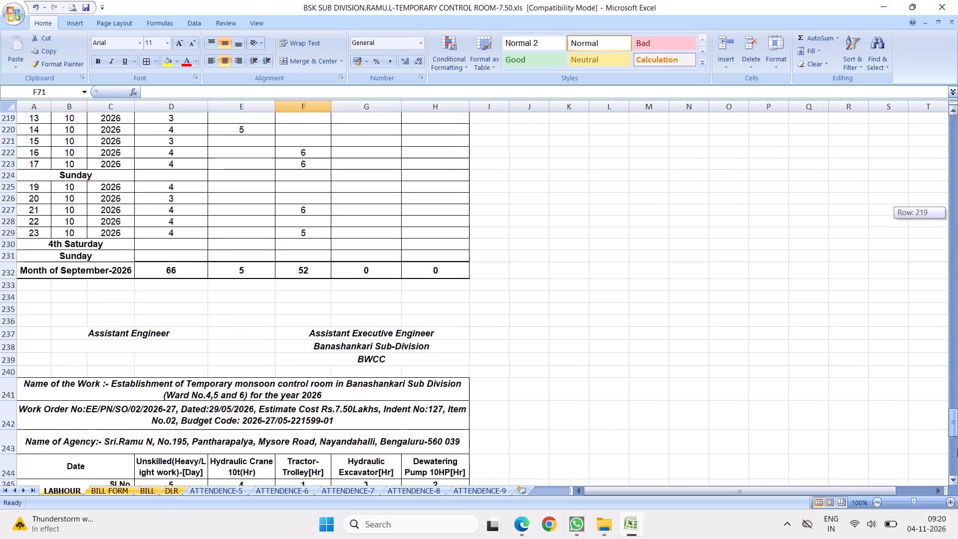
left_click_drag(957, 449, 957, 470)
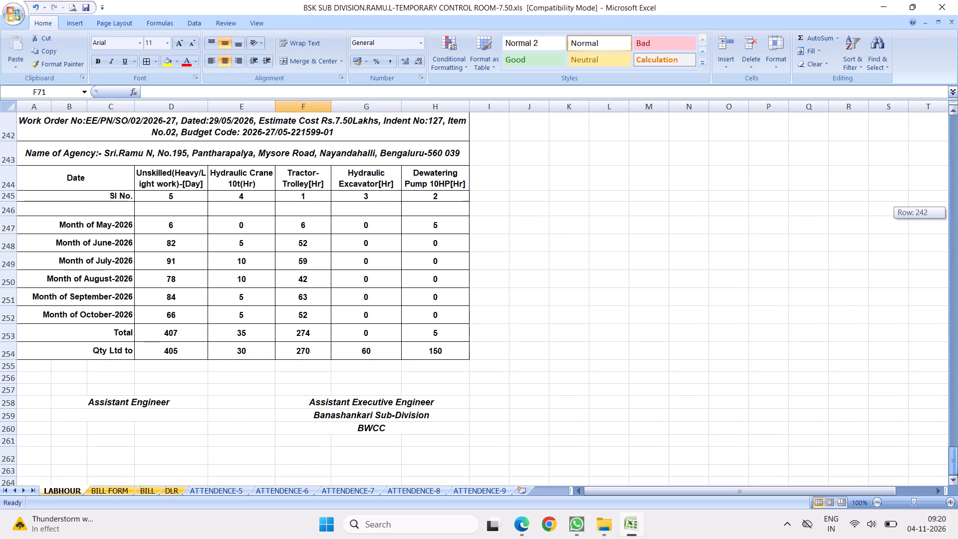
In the May 2026 table, enter 5 Hydraulic Excavator hours for 30 May.
left_click_drag(957, 470, 957, 103)
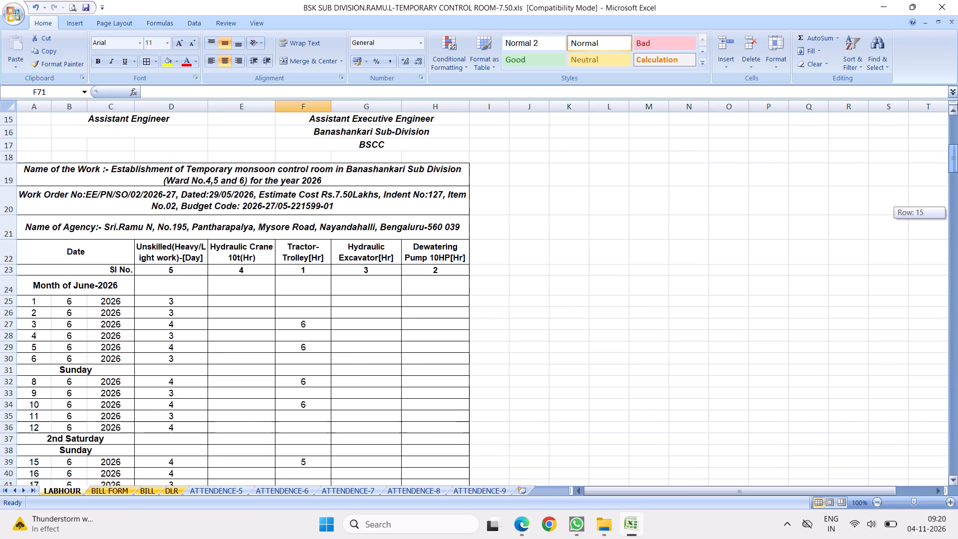
left_click_drag(957, 103, 957, 0)
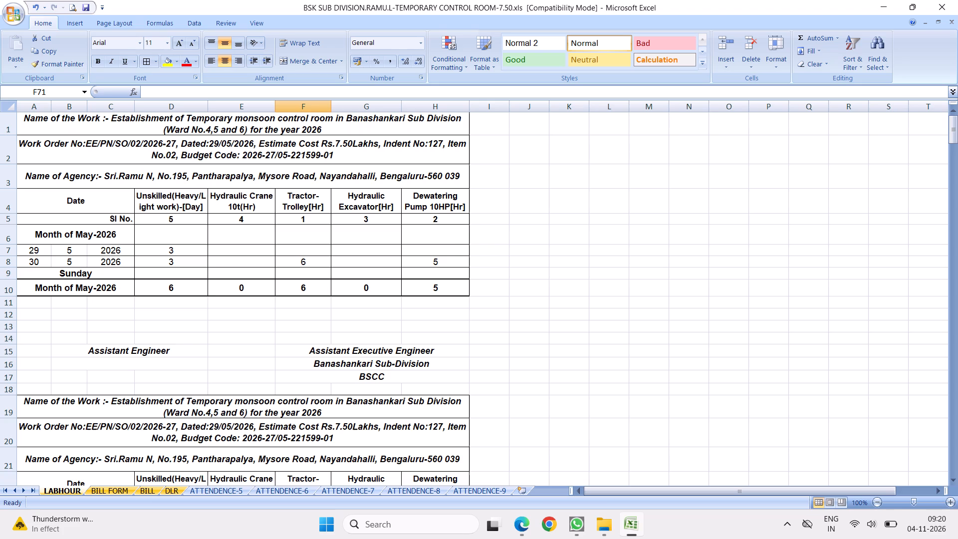
left_click(367, 264)
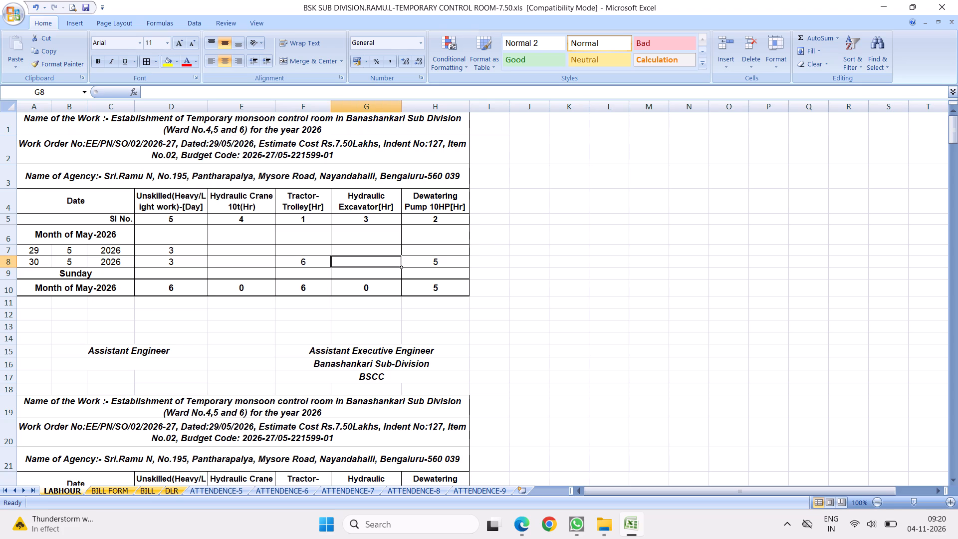
key("5")
key("Return")
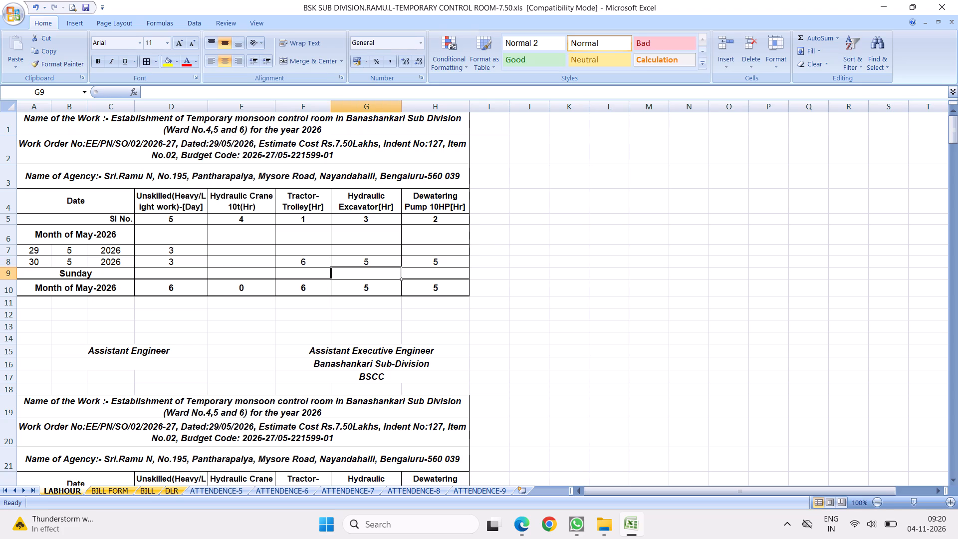
In the June 2026 table, enter 6 Hydraulic Excavator hours for 10 June and 5 for 18 June.
scroll(396, 281, "down", 6)
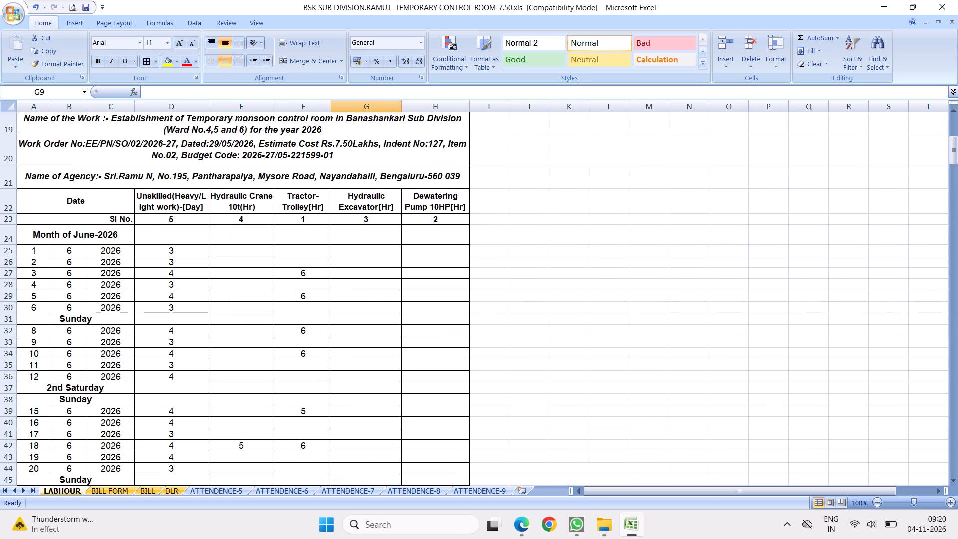
left_click(374, 298)
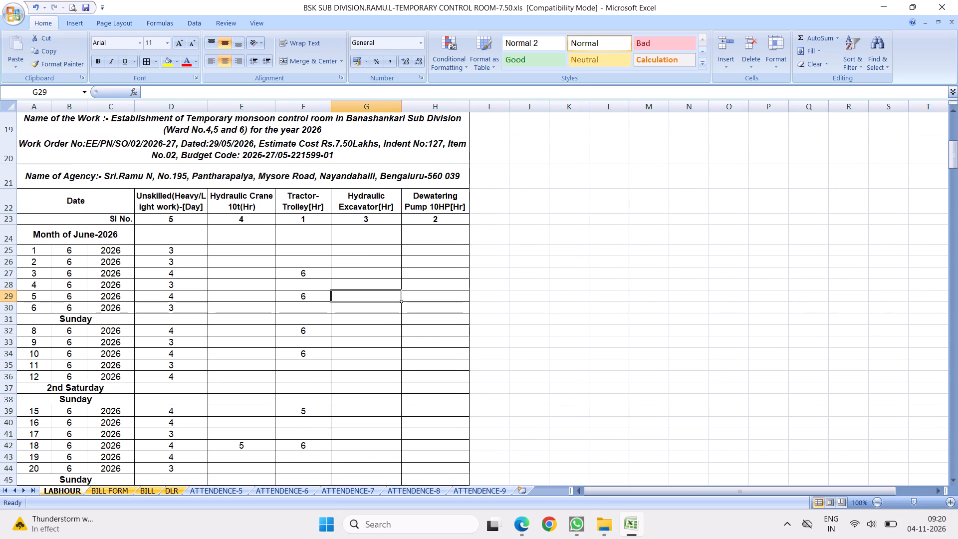
left_click(364, 352)
key("6")
key("Return")
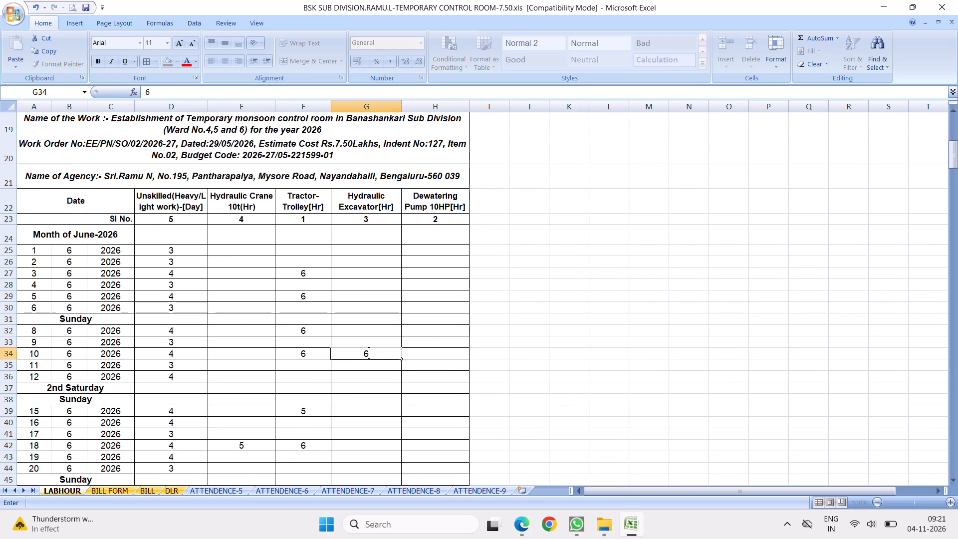
scroll(383, 358, "down", 4)
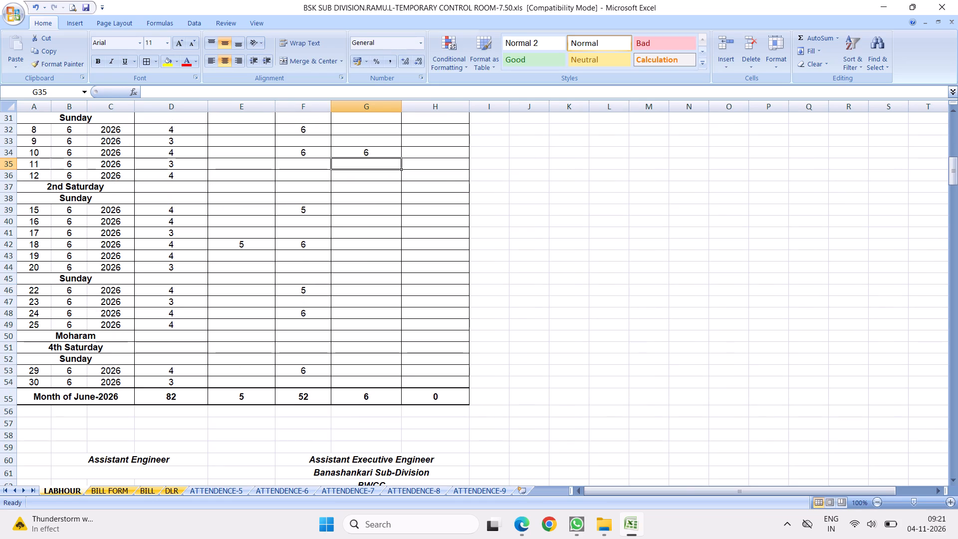
left_click(374, 243)
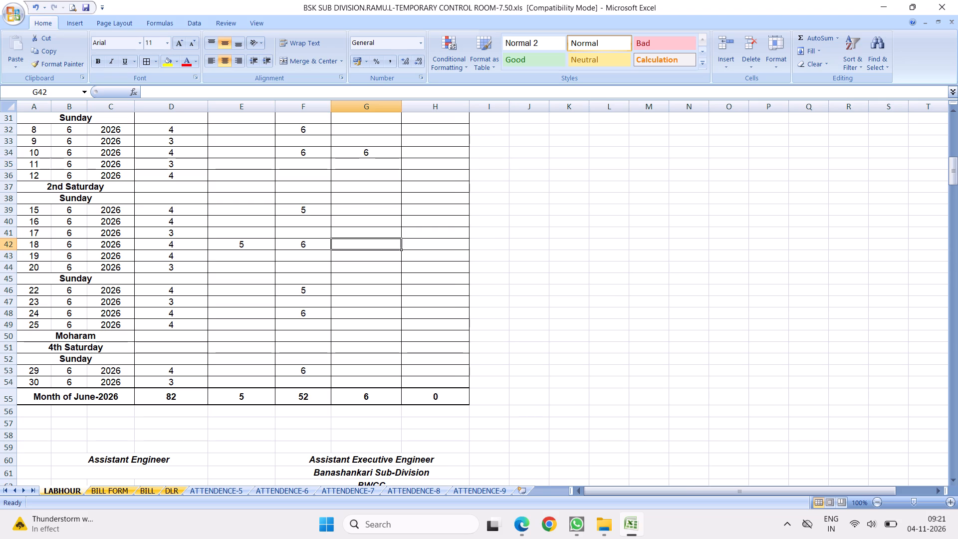
key("5")
key("Return")
In the July 2026 table, enter Hydraulic Excavator hours: 5 for 3 July, 6 for 16 July and 5 for 24 July.
scroll(394, 279, "down", 13)
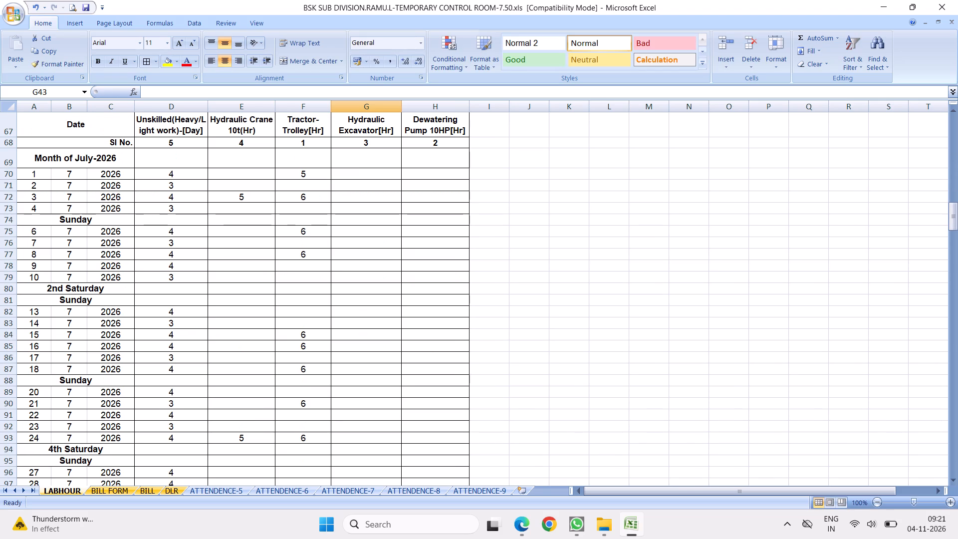
left_click(356, 144)
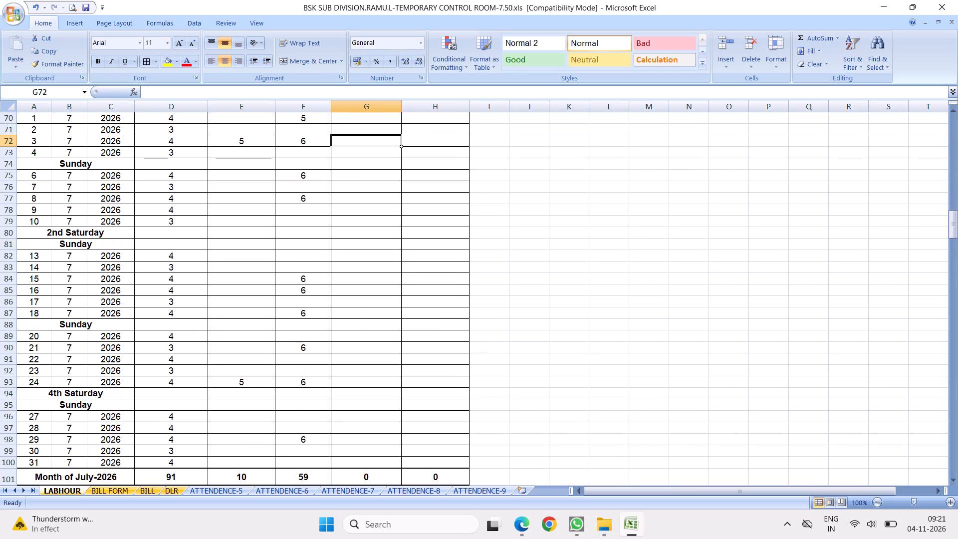
key("5")
key("Return")
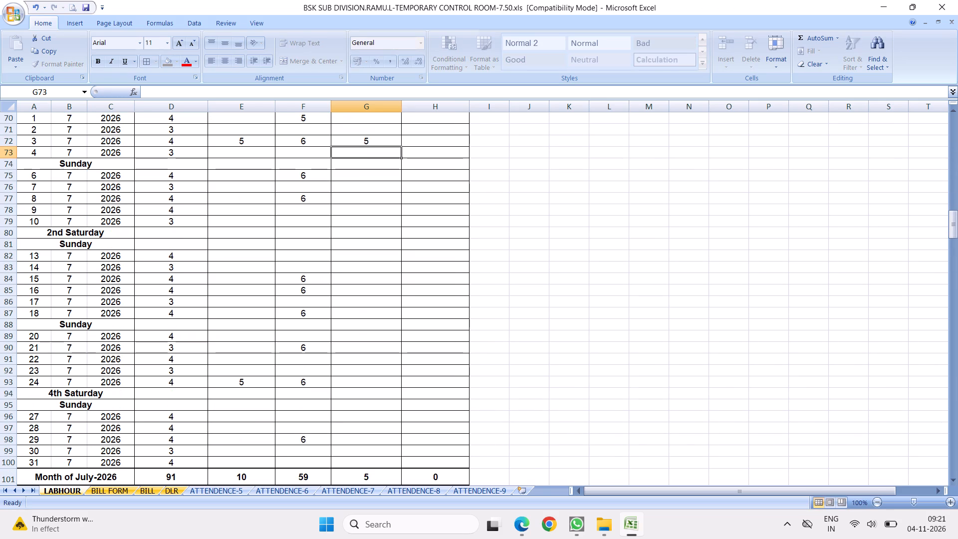
left_click(366, 292)
key("6")
key("Return")
scroll(366, 306, "down", 1)
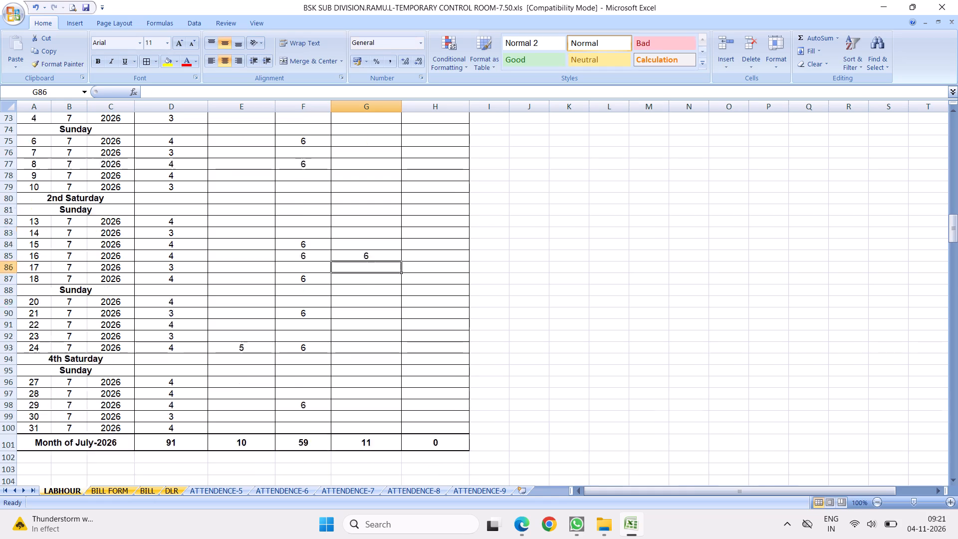
scroll(366, 308, "down", 2)
left_click(351, 279)
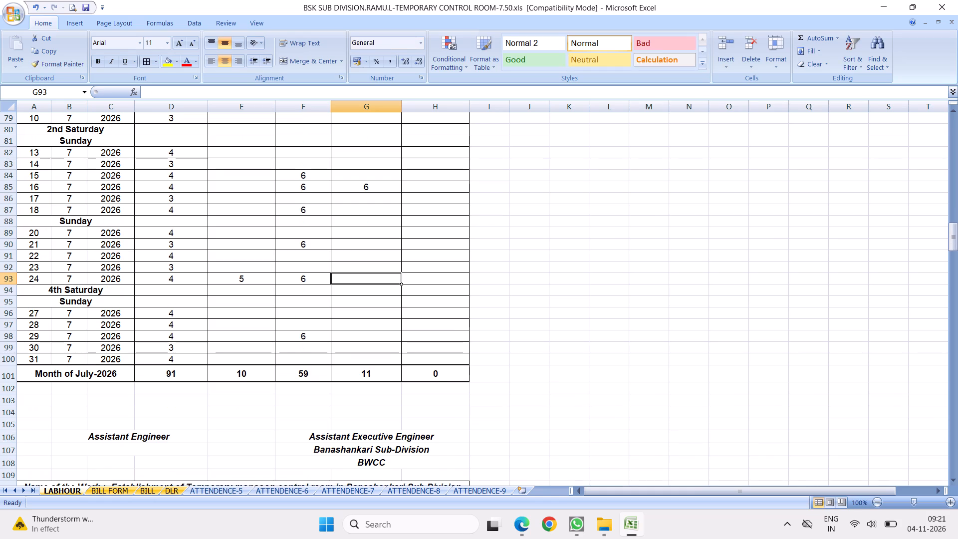
key("5")
key("Return")
In the August 2026 table, enter 5 Hydraulic Excavator hours each for 12 August and 20 August.
scroll(354, 299, "down", 12)
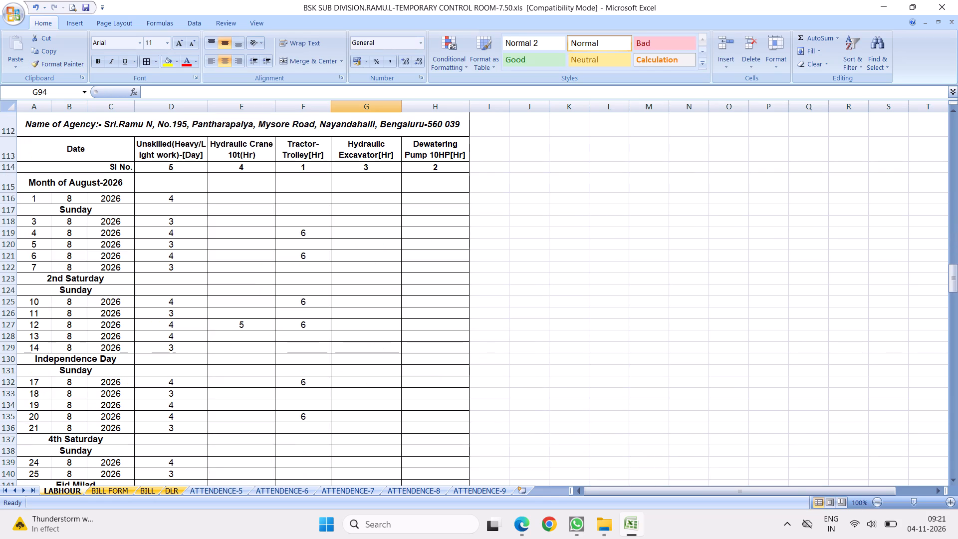
left_click(370, 324)
key("5")
key("Return")
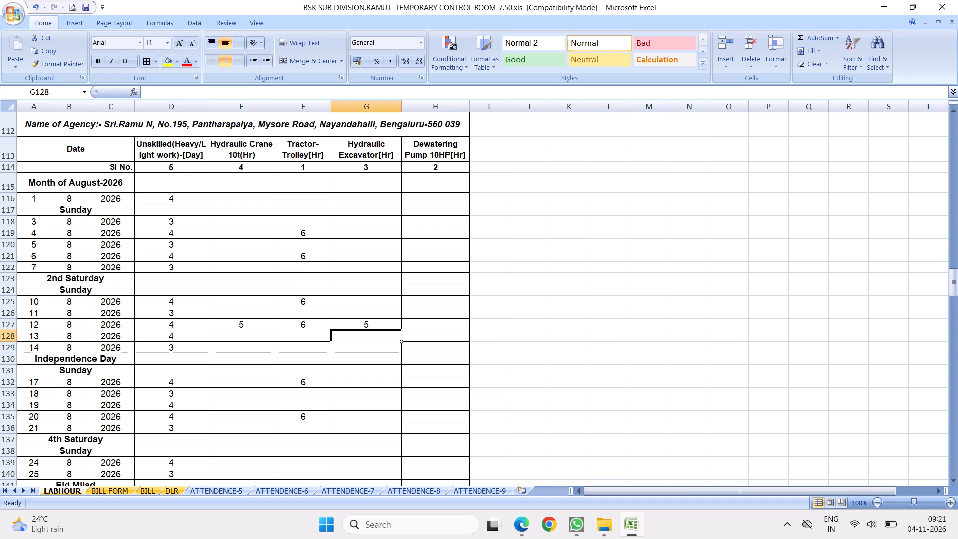
scroll(370, 324, "down", 7)
left_click(374, 142)
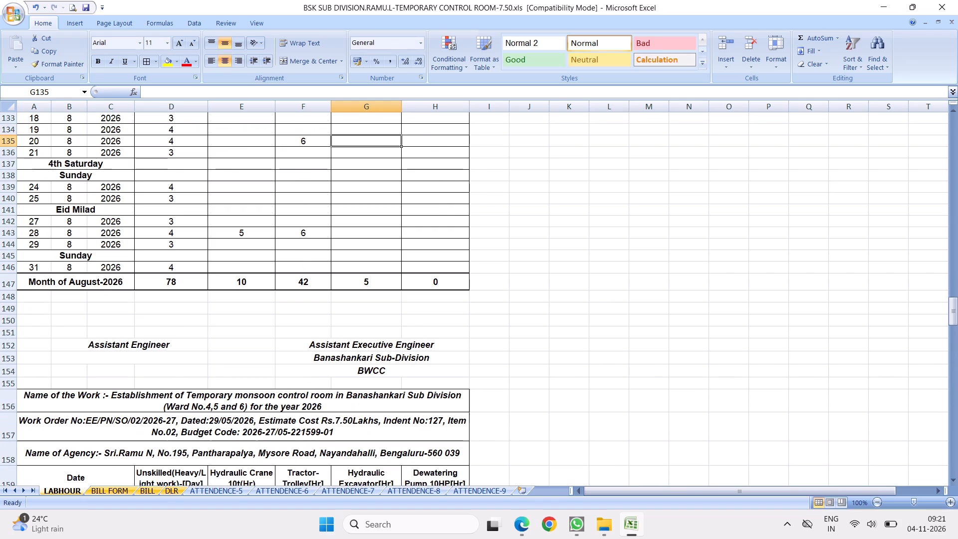
key("5")
key("Return")
In the September 2026 table, enter Hydraulic Excavator hours: 6 for 4 September, 5 for 10 September and 5 for 18 September.
scroll(380, 241, "down", 6)
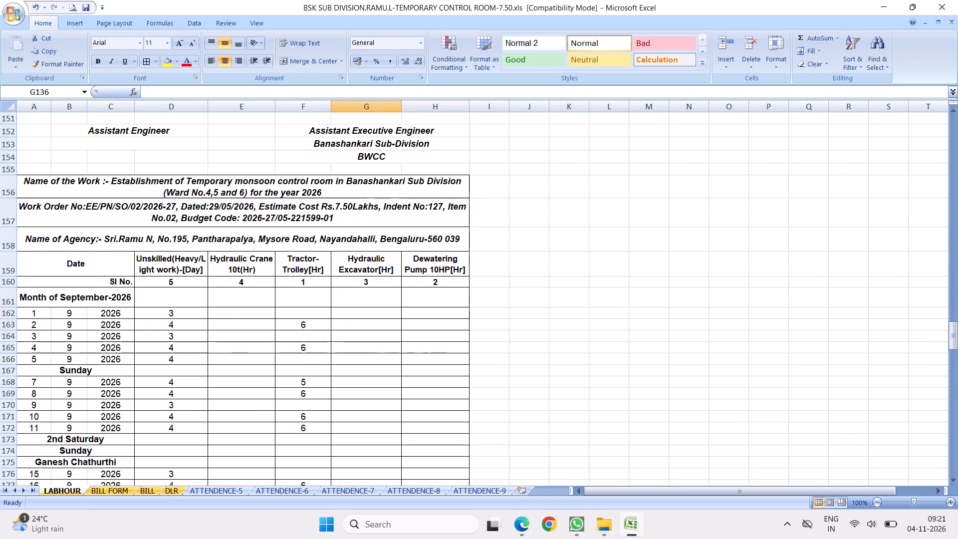
scroll(431, 319, "down", 2)
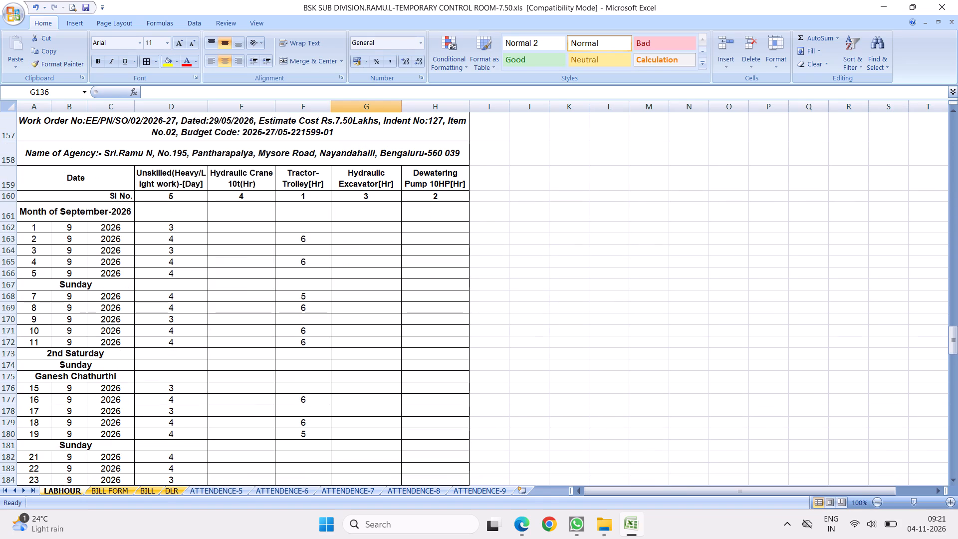
left_click(362, 263)
key("6")
key("Return")
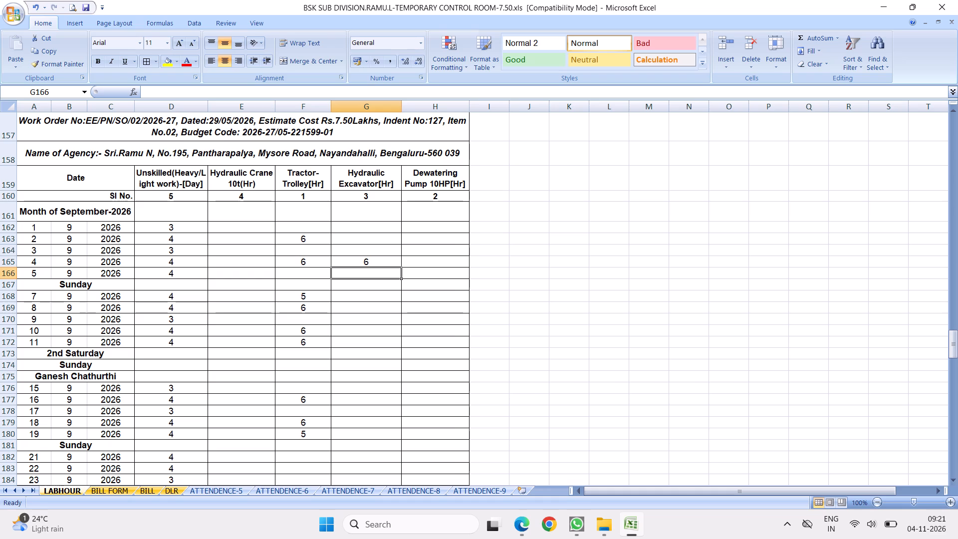
left_click(360, 332)
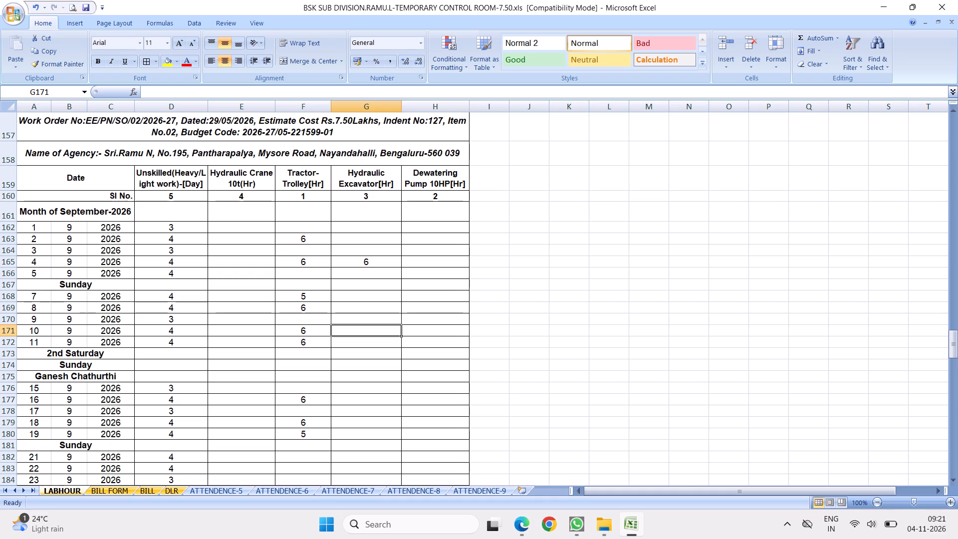
key("5")
key("Return")
scroll(358, 333, "down", 3)
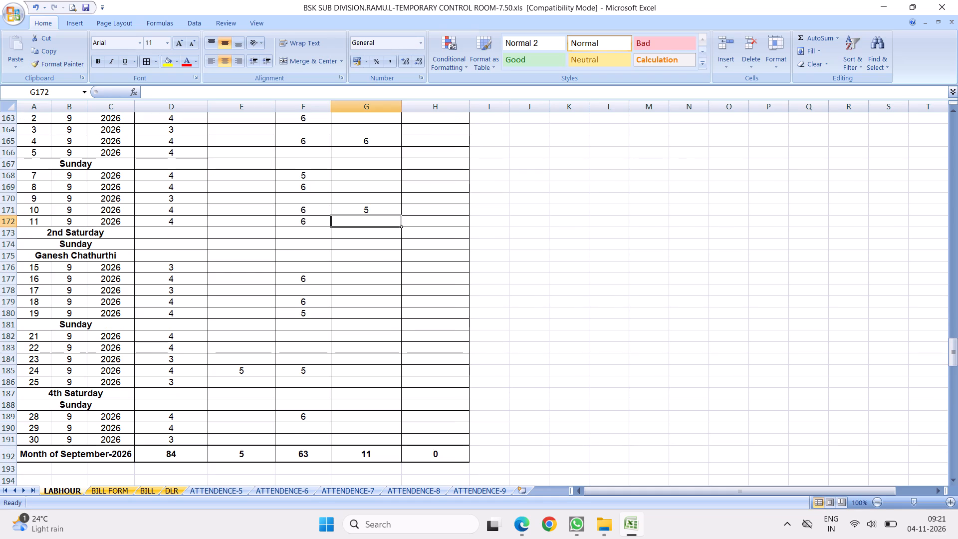
left_click(357, 262)
key("5")
key("Return")
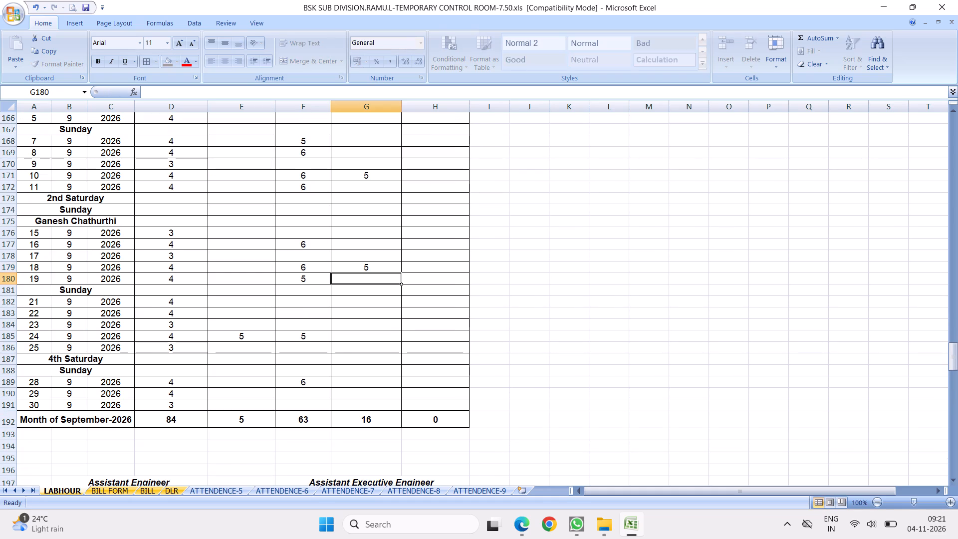
In the table with the October 2026 dates, enter 6 Hydraulic Excavator hours for 3 October.
scroll(365, 280, "down", 5)
scroll(417, 240, "down", 7)
scroll(390, 270, "down", 2)
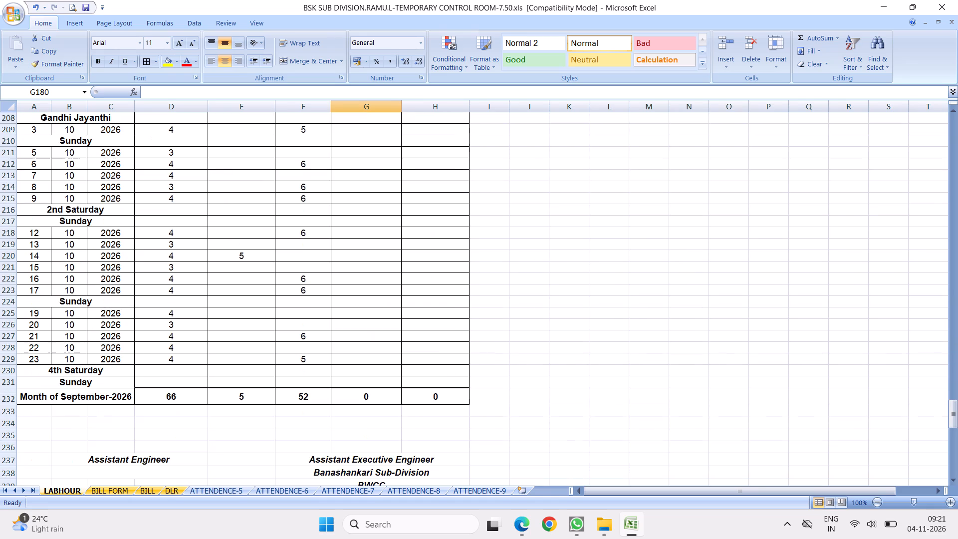
scroll(428, 206, "up", 1)
left_click(366, 171)
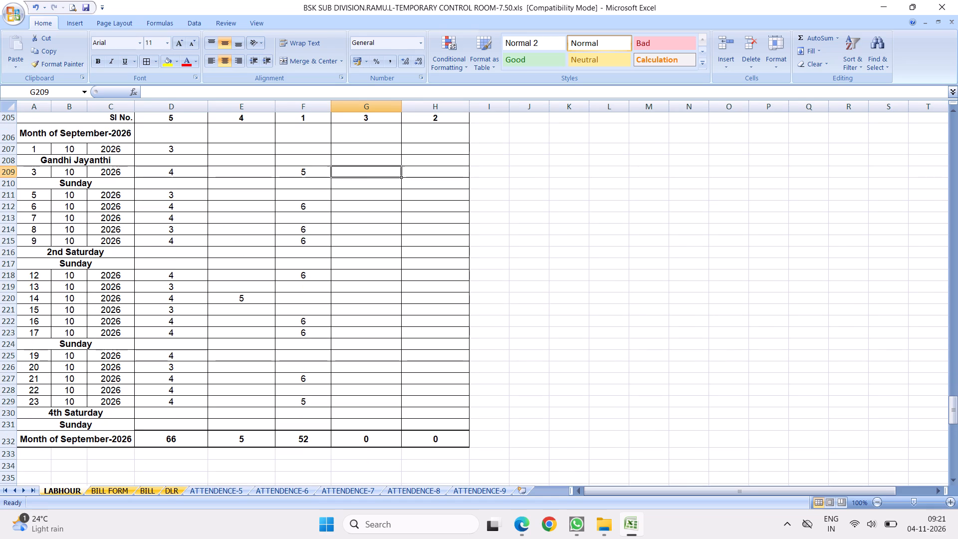
key("6")
key("Return")
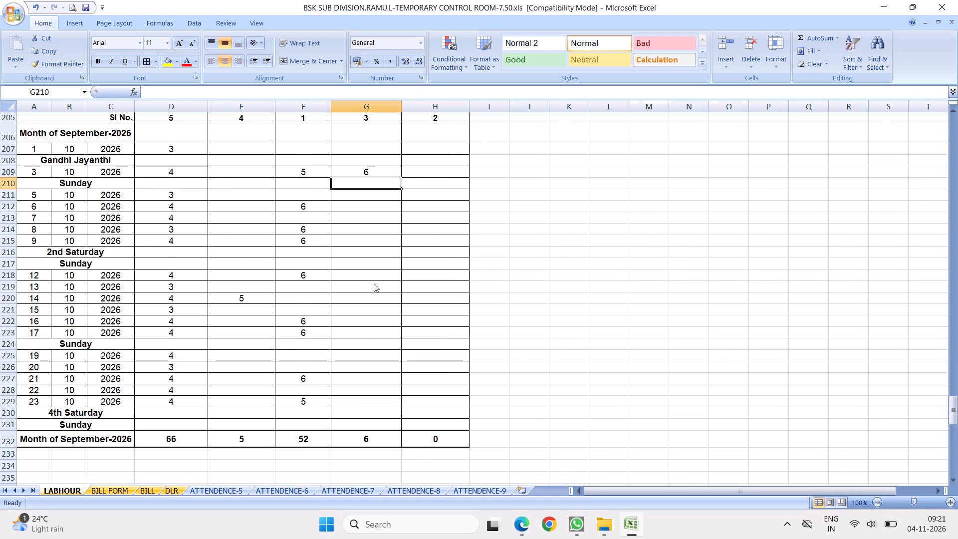
In the table with the October 2026 dates, enter Hydraulic Excavator hours: 5 for 12 October and 6 for 21 October.
left_click(368, 273)
key("5")
key("Return")
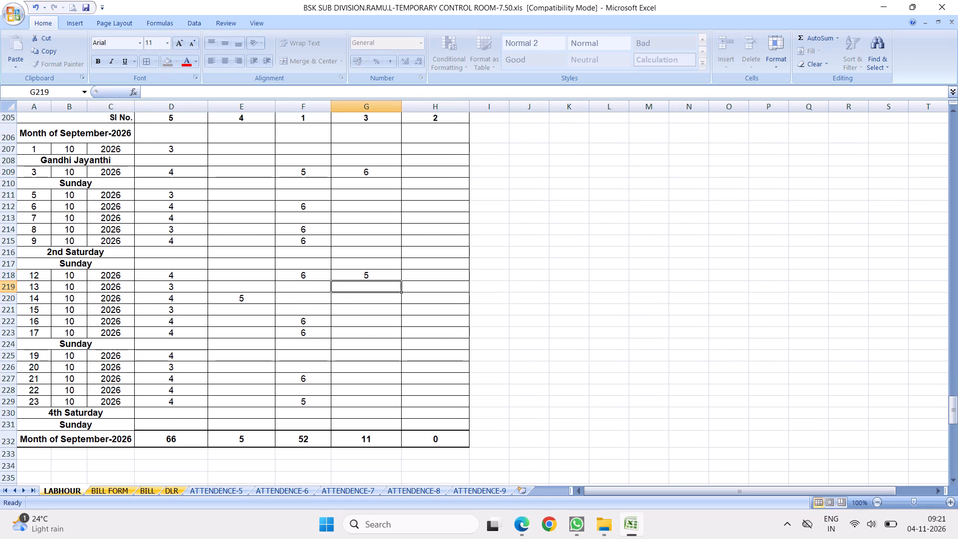
scroll(415, 328, "down", 4)
left_click(375, 231)
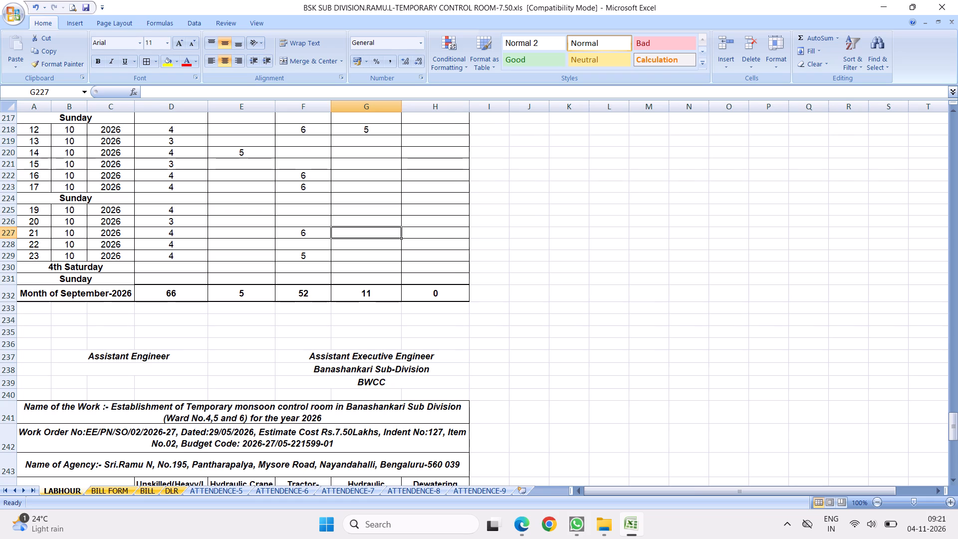
key("6")
key("Return")
Change the Hydraulic Excavator hours for 21 October to 5.
scroll(383, 259, "down", 7)
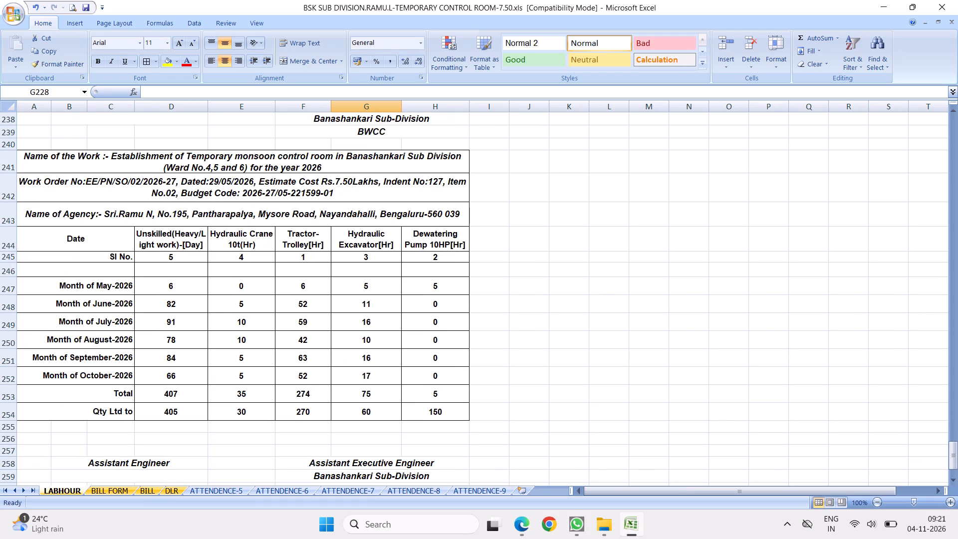
scroll(389, 305, "up", 9)
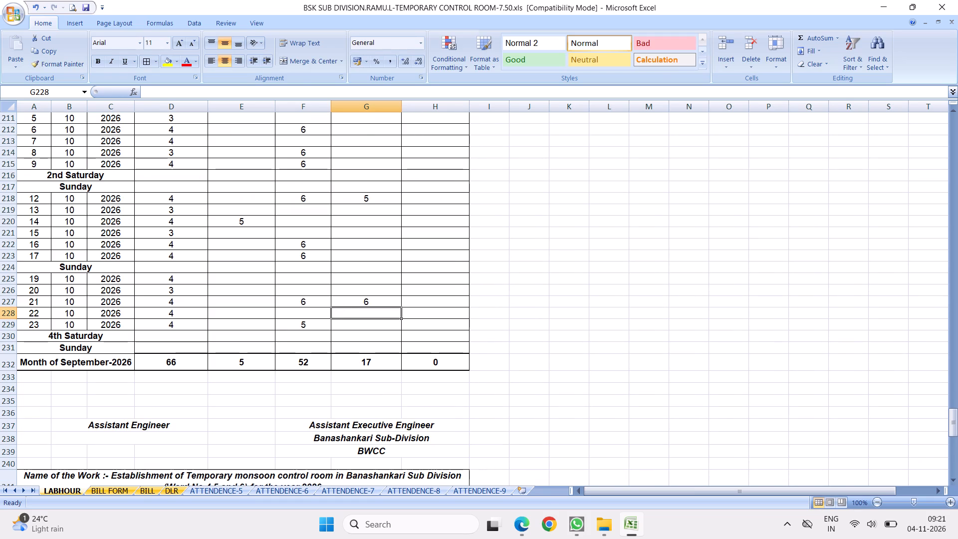
left_click(350, 303)
key("5")
key("Return")
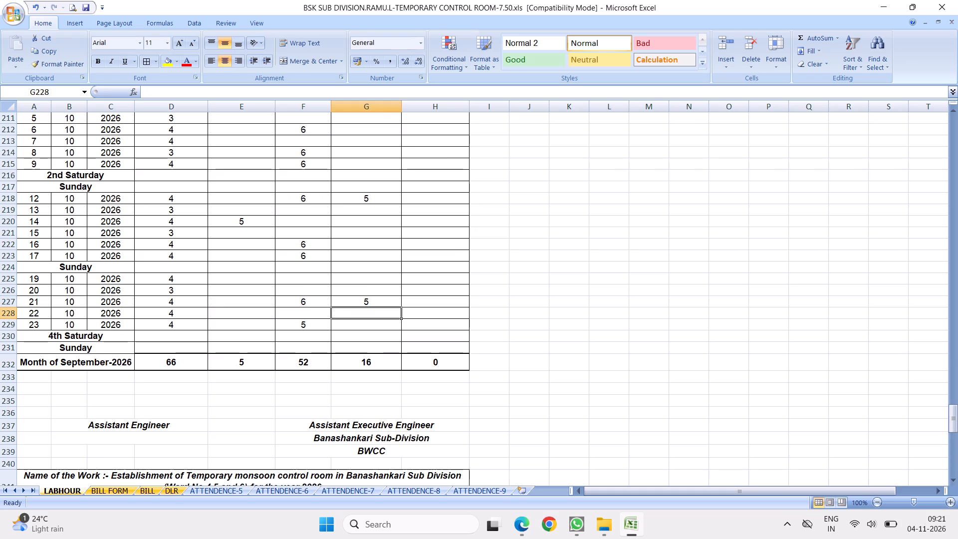
In the September 2026 table, change the Hydraulic Excavator hours for 4 September to 5.
scroll(387, 282, "up", 18)
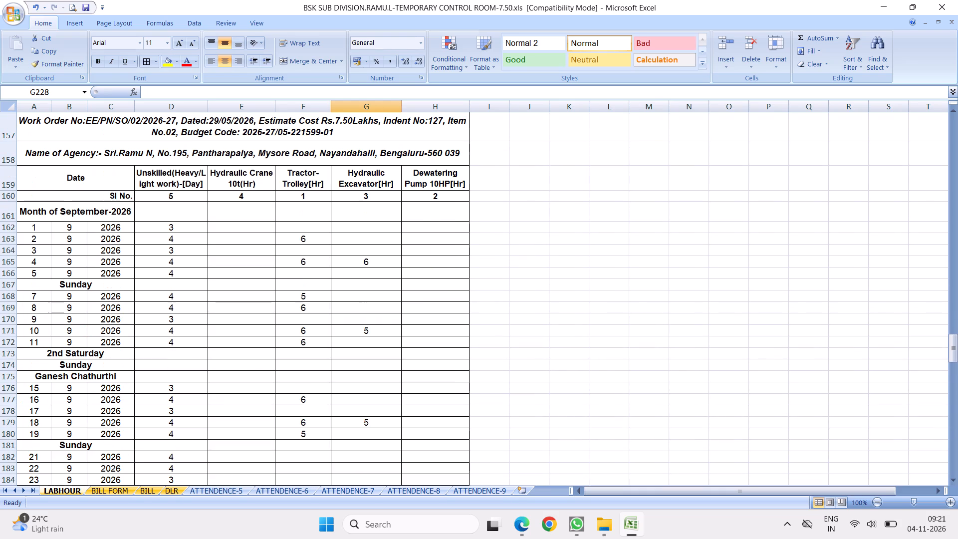
left_click(367, 263)
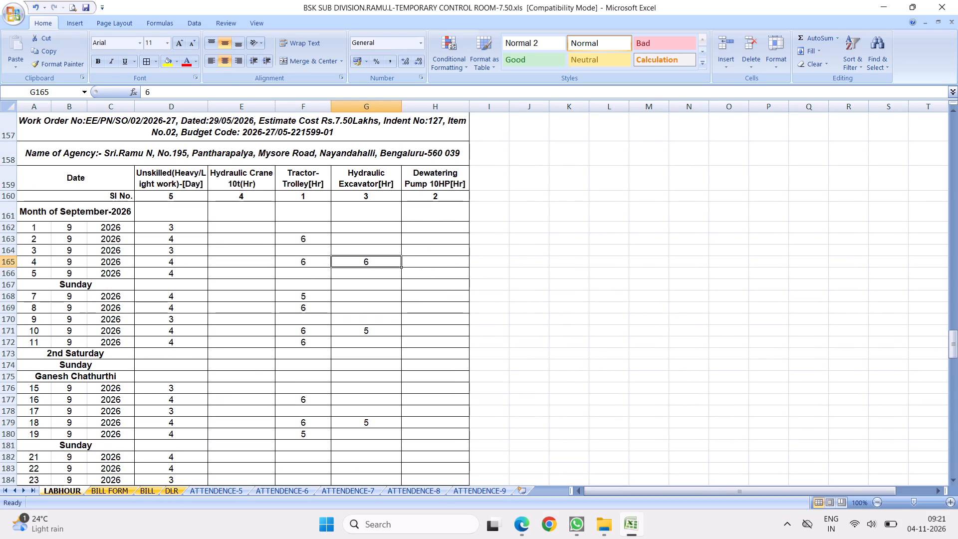
key("5")
key("Return")
In the July 2026 table, change the Hydraulic Excavator hours to 5 for 16 July and 4 for 3 July.
scroll(386, 302, "up", 11)
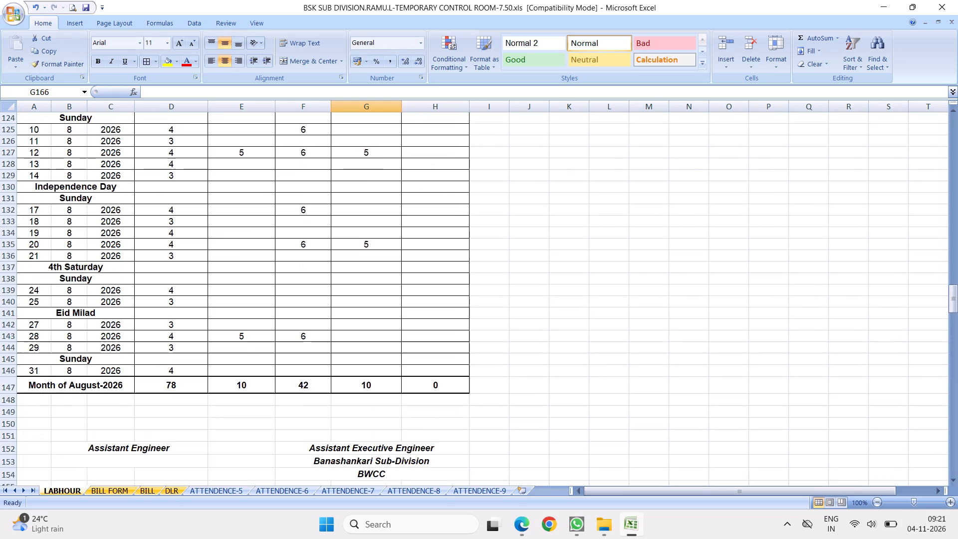
scroll(405, 309, "up", 15)
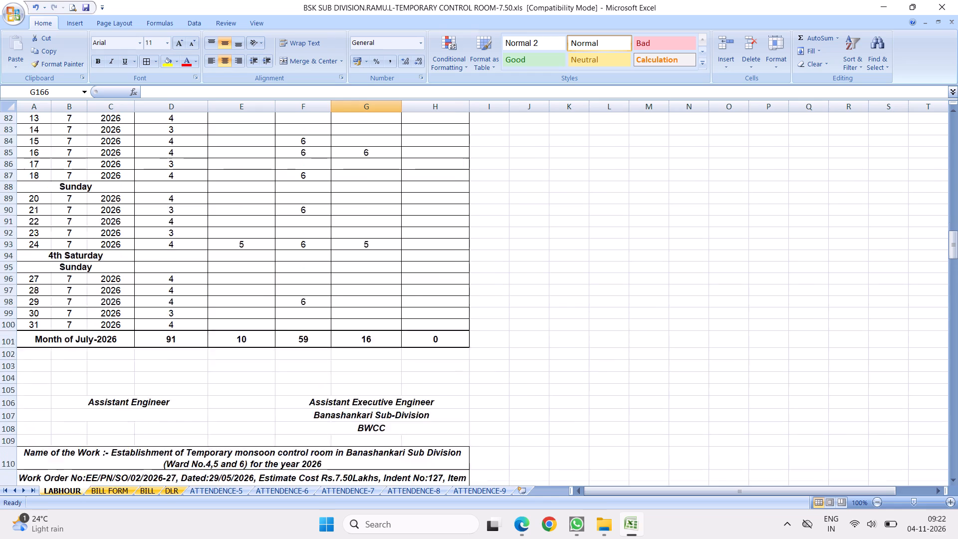
scroll(381, 303, "up", 1)
scroll(439, 282, "up", 3)
left_click(358, 344)
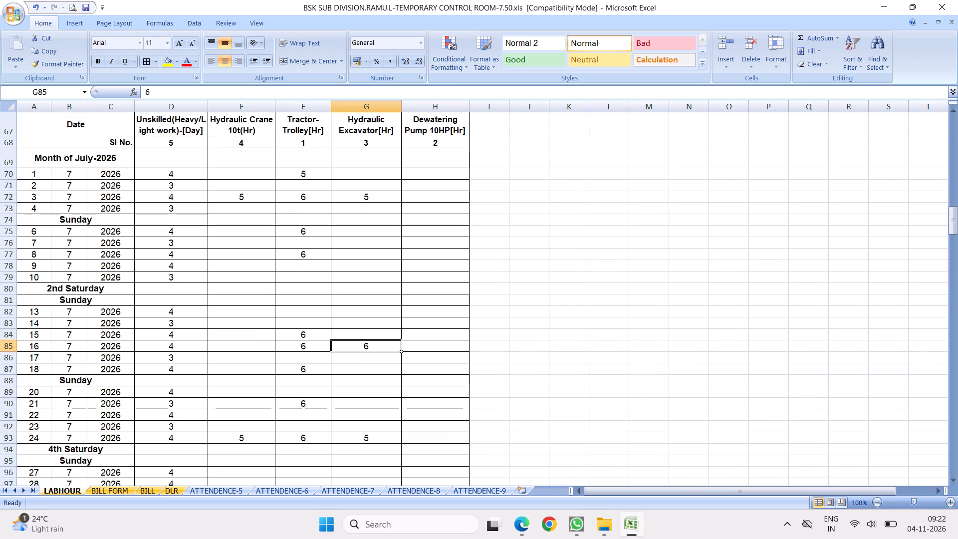
key("5")
key("Return")
left_click(361, 197)
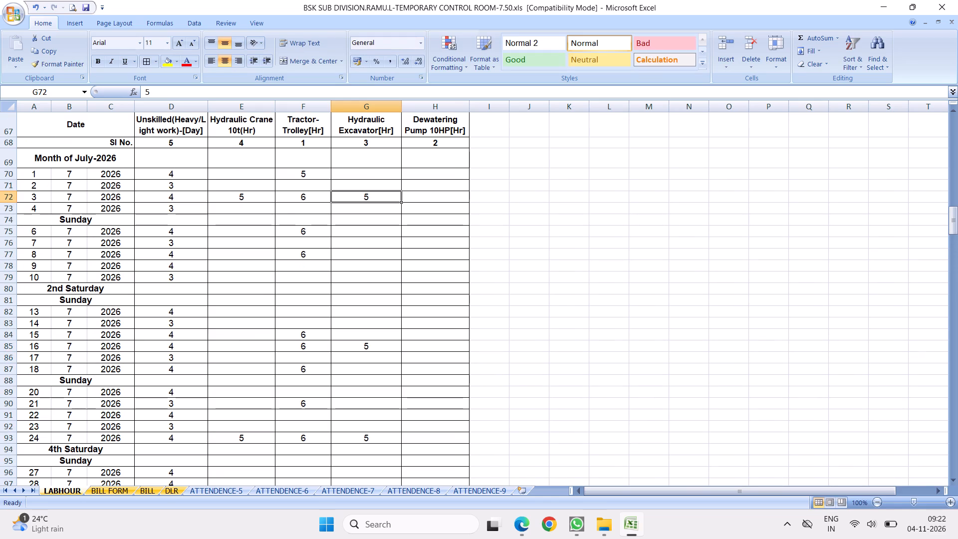
key("4")
key("Return")
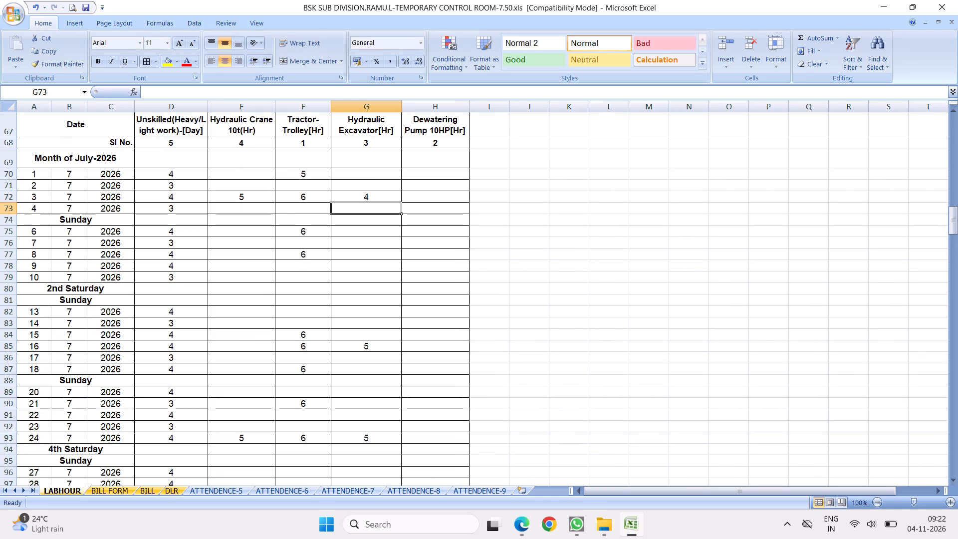
In the June 2026 table, change the Hydraulic Excavator hours for 10 June to 5.
left_click_drag(953, 227, 956, 503)
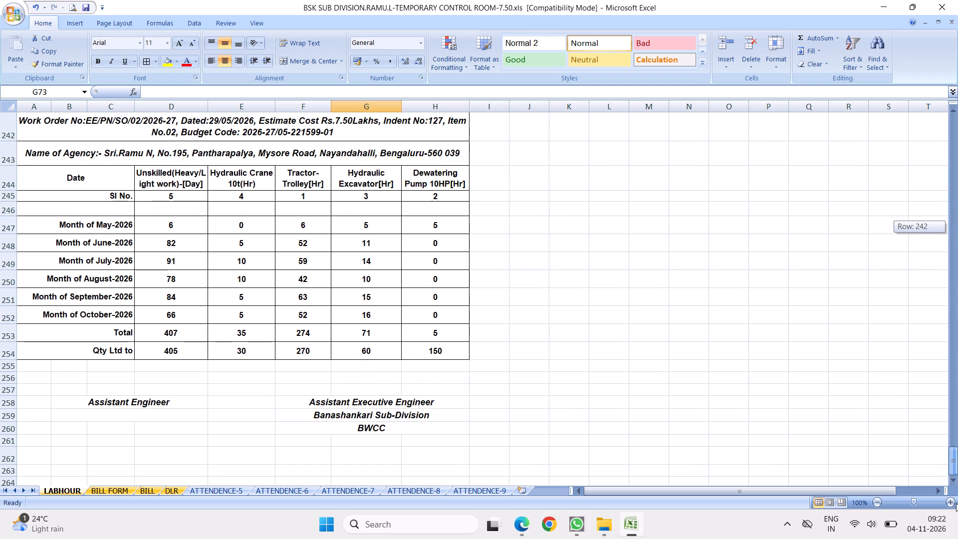
left_click_drag(956, 503, 957, 446)
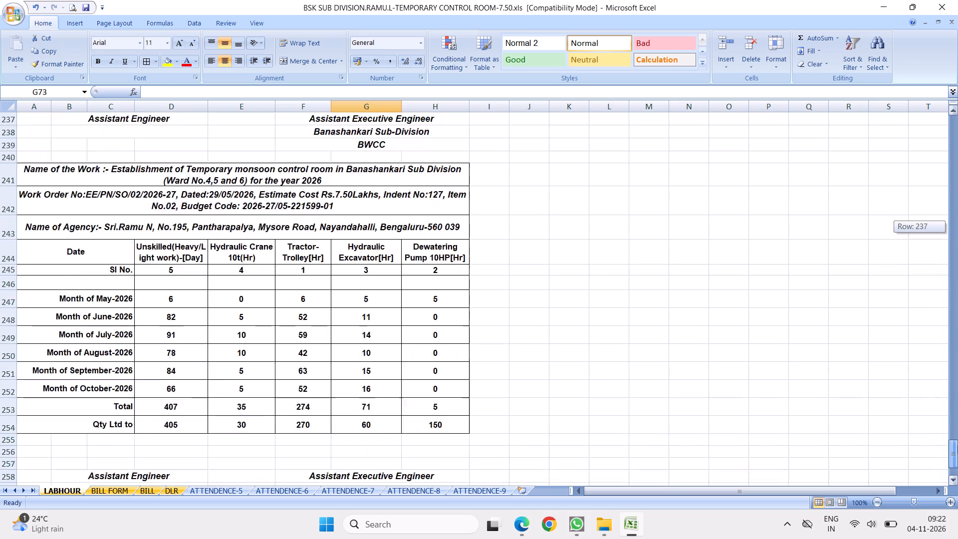
left_click_drag(957, 446, 957, 174)
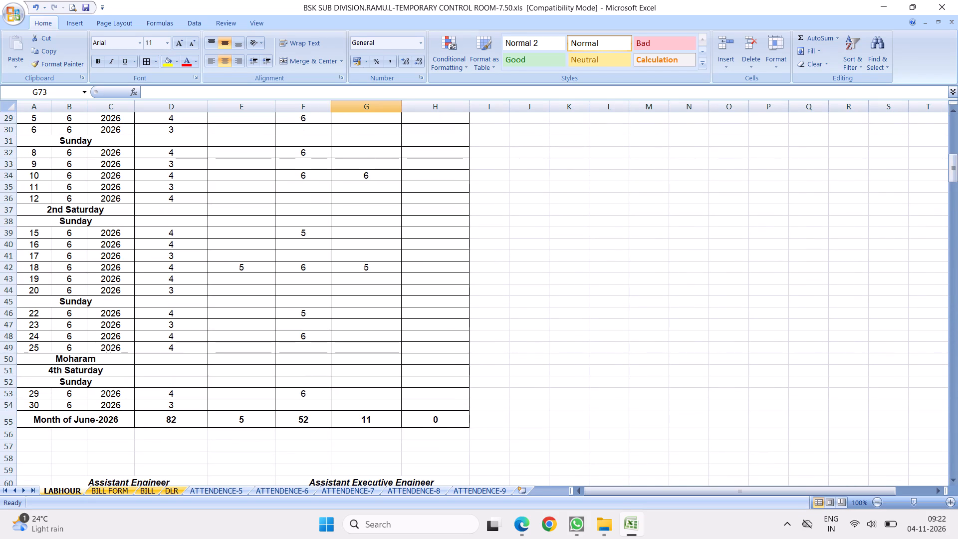
left_click(364, 174)
key("5")
key("Return")
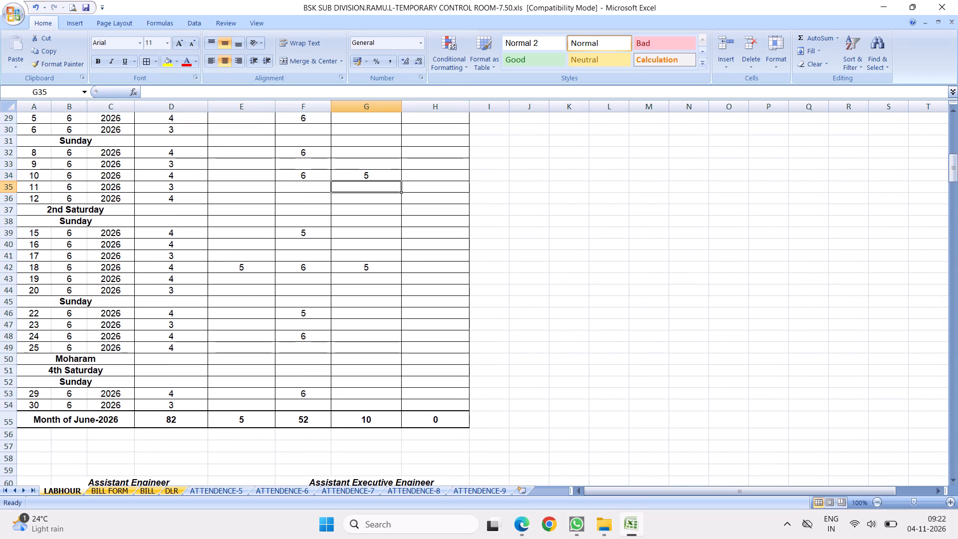
Review the daily Hydraulic Excavator hours in the May to September 2026 tables.
scroll(446, 234, "up", 8)
scroll(419, 310, "up", 2)
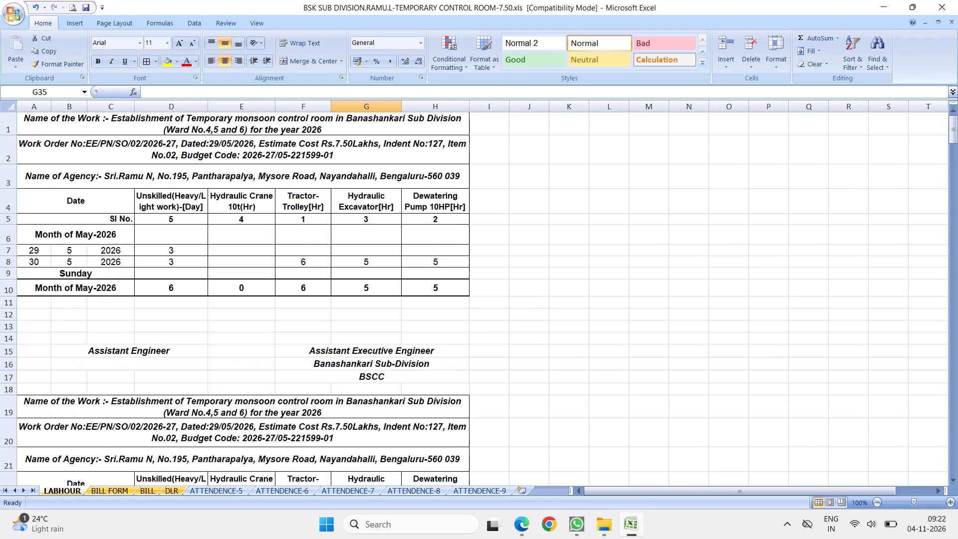
scroll(419, 310, "up", 2)
scroll(443, 290, "down", 9)
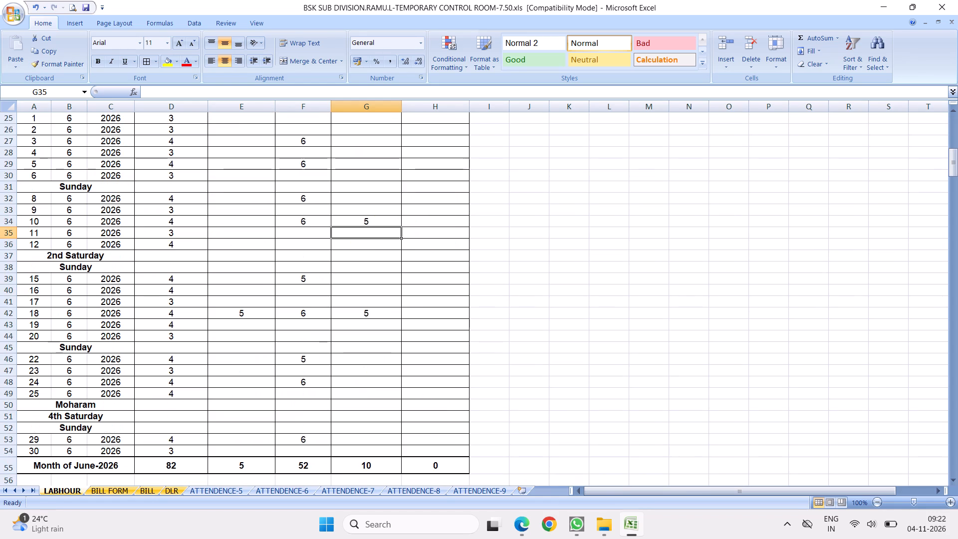
scroll(453, 290, "down", 15)
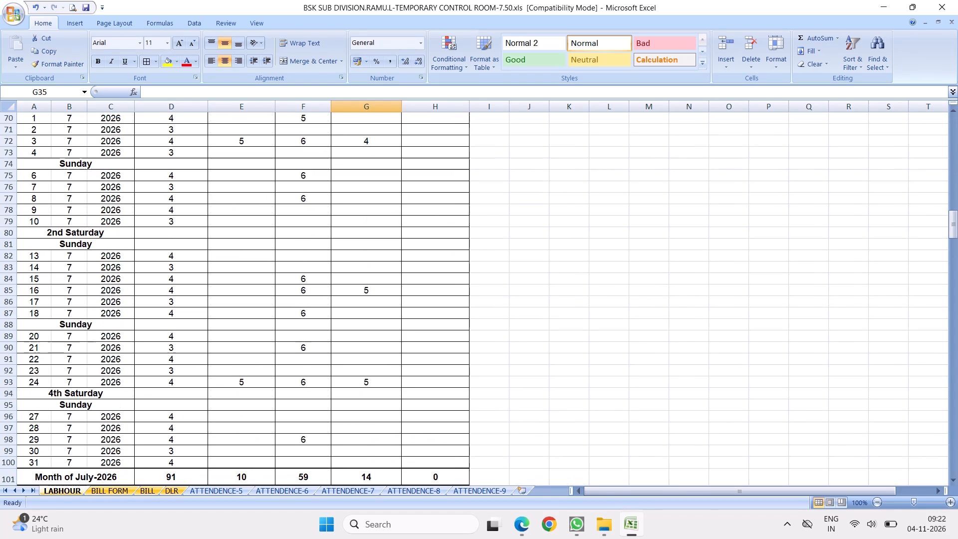
scroll(444, 348, "down", 16)
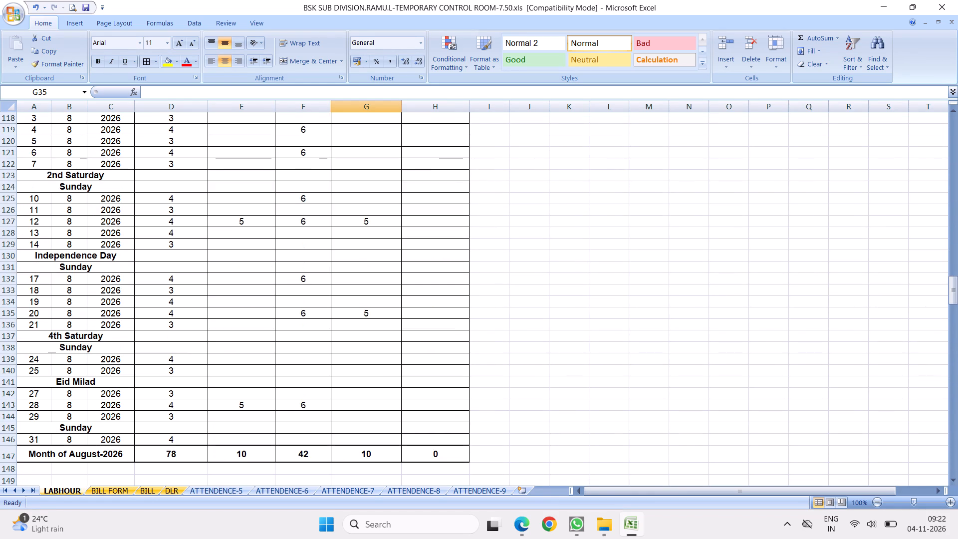
scroll(424, 316, "down", 15)
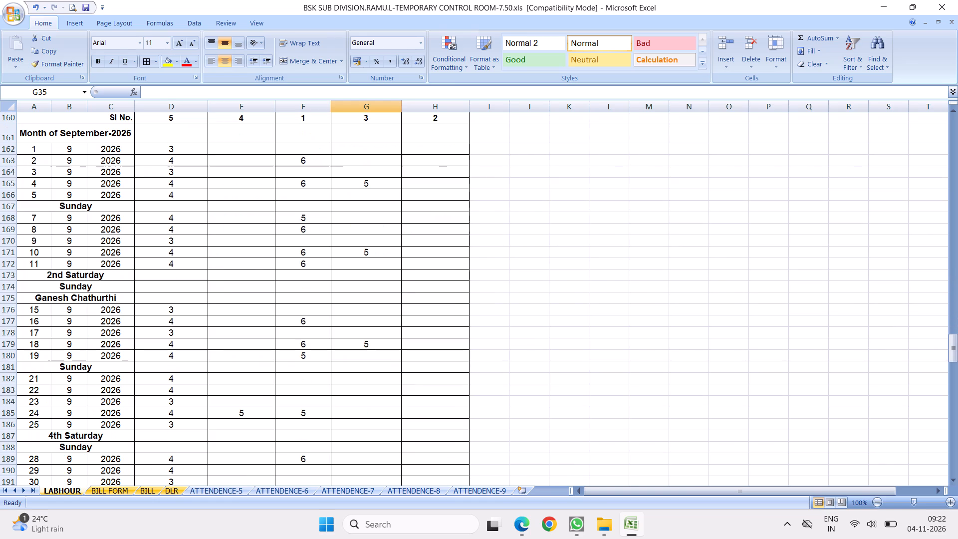
In the table with the October 2026 dates, change the Hydraulic Excavator hours for 3 October to 5.
scroll(416, 330, "down", 6)
scroll(426, 392, "down", 7)
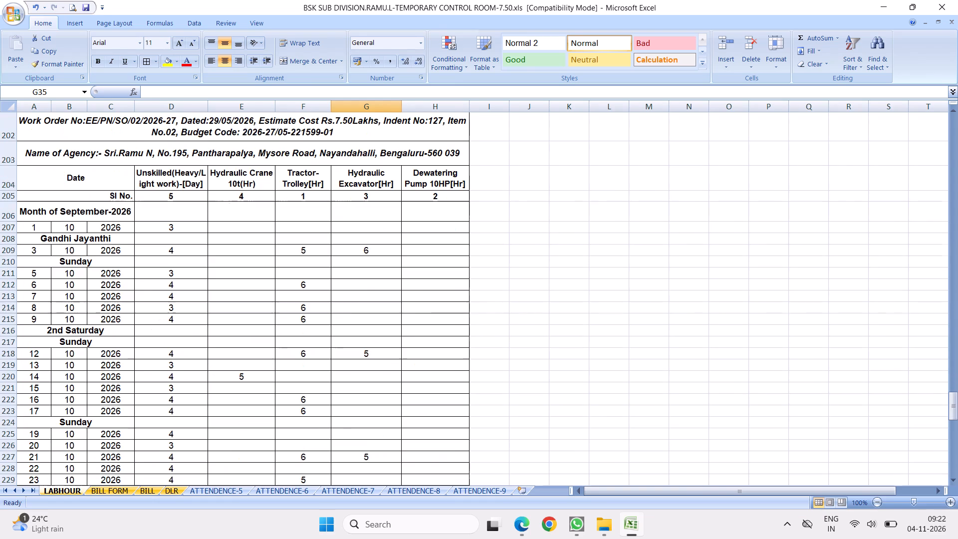
left_click(372, 246)
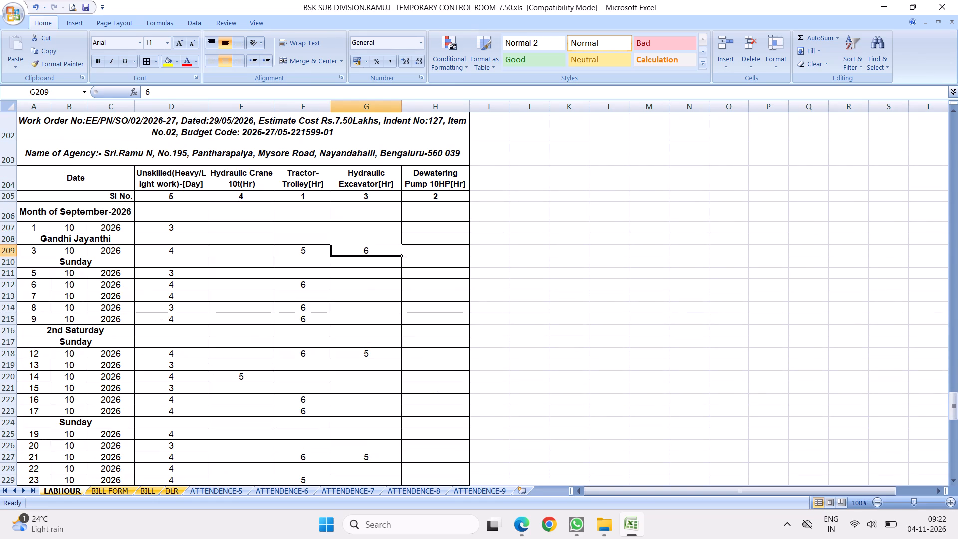
key("5")
key("Return")
scroll(357, 289, "down", 3)
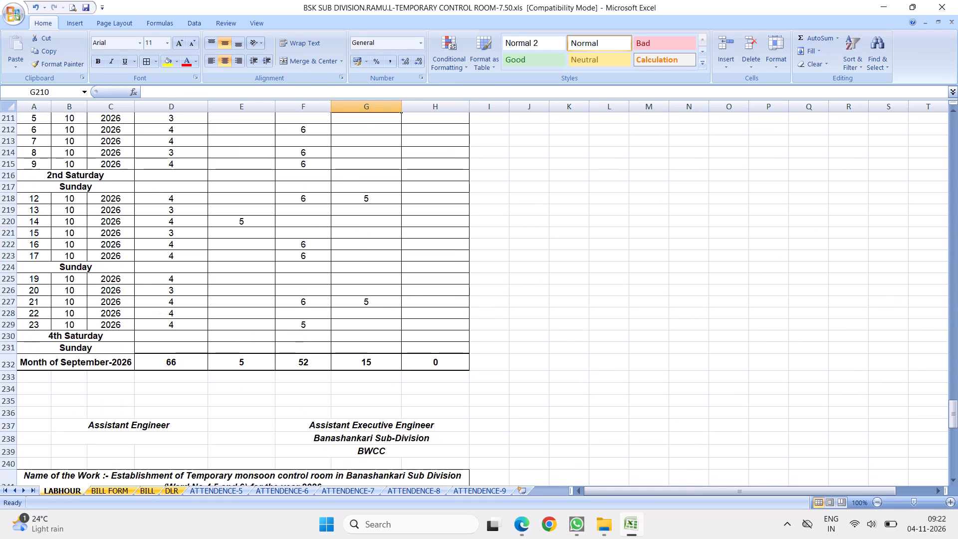
scroll(394, 318, "down", 13)
scroll(403, 245, "up", 3)
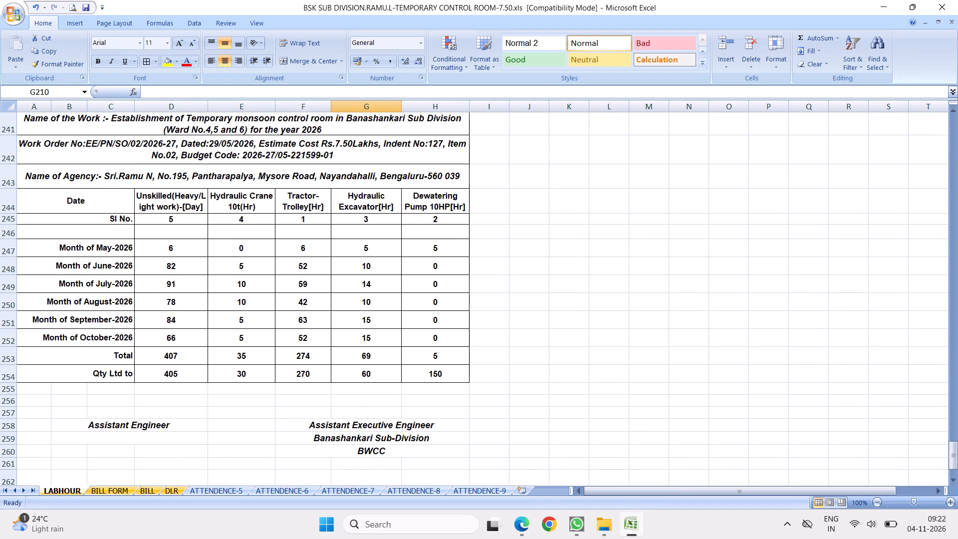
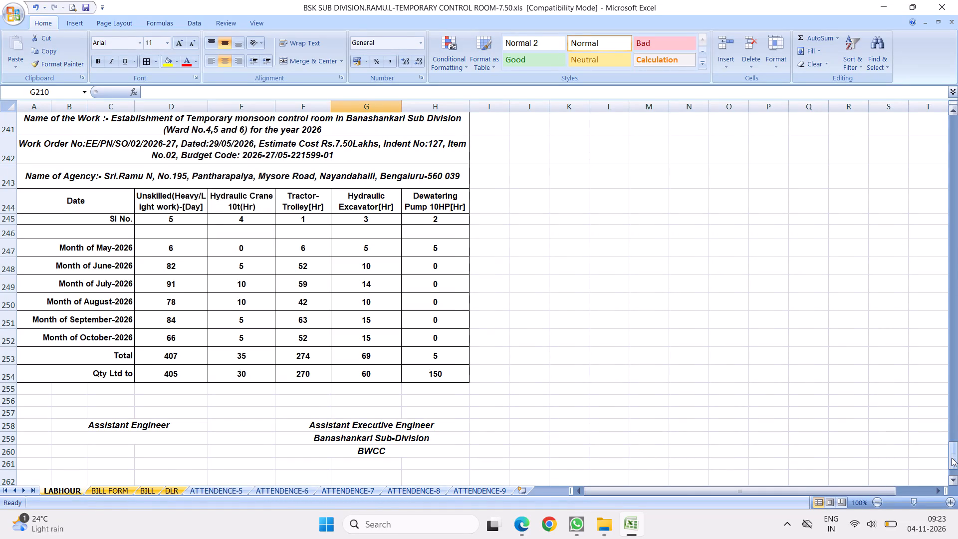
In the June 2026 table, enter 6 Dewatering Pump hours for both 3 June and 8 June.
left_click_drag(952, 458, 957, 0)
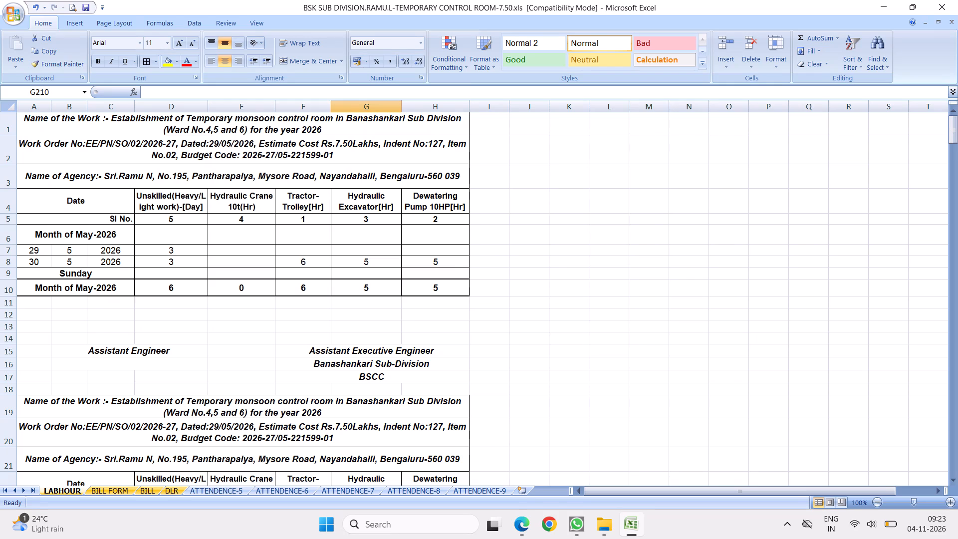
scroll(502, 267, "down", 2)
scroll(431, 295, "down", 4)
left_click(442, 272)
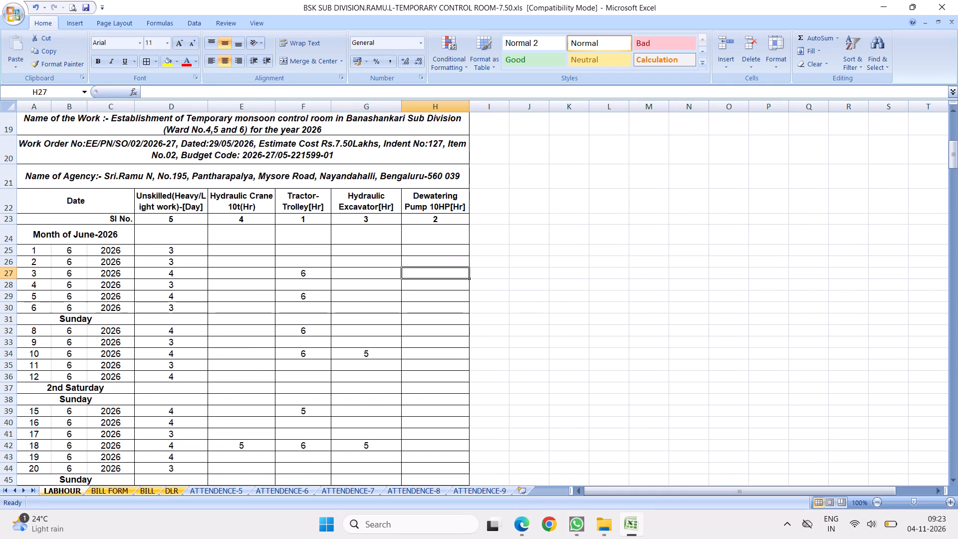
key("6")
key("Return")
key("Return")
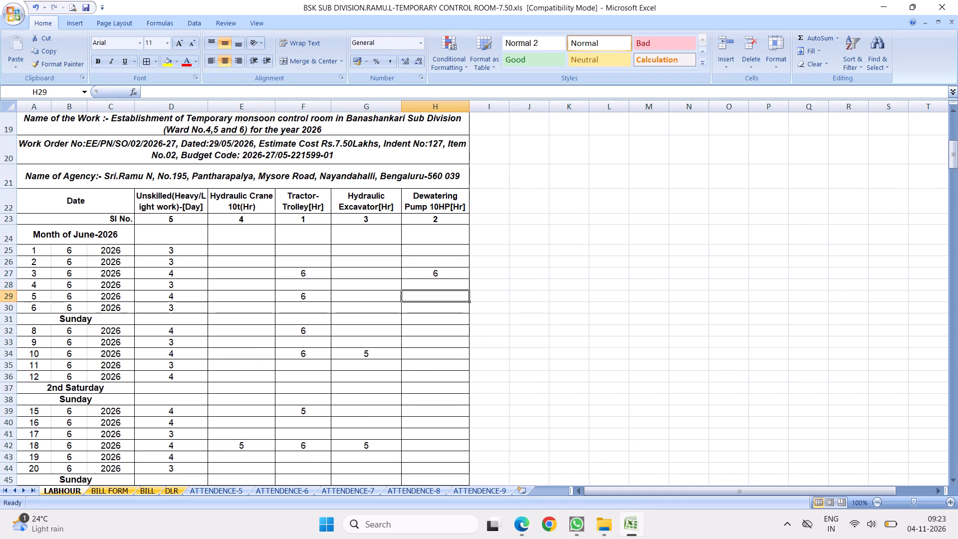
key("Return")
key("Return")
key("Return")
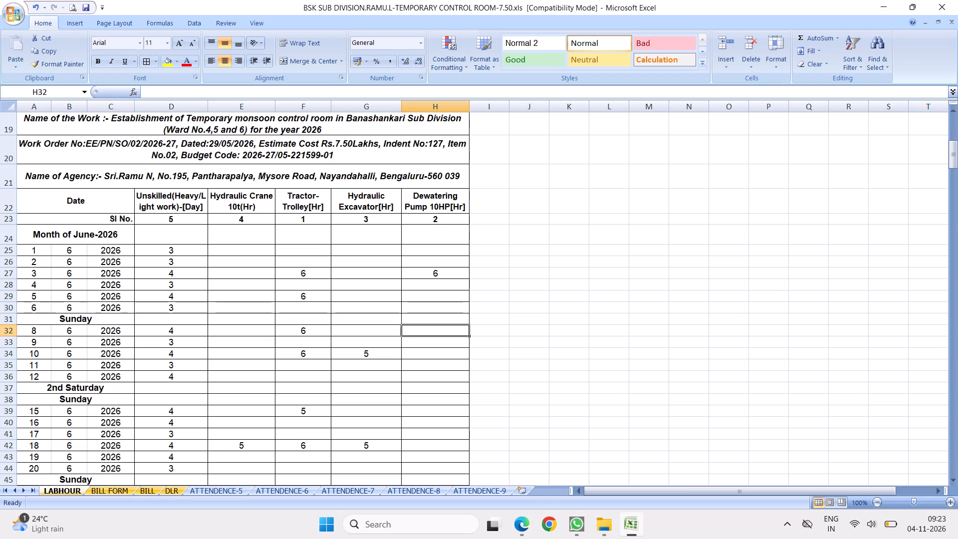
key("6")
key("Return")
In the June 2026 table, enter Dewatering Pump hours of 6 for 18 June, 6 for 24 June and 5 for 29 June.
scroll(442, 272, "down", 5)
scroll(476, 258, "up", 3)
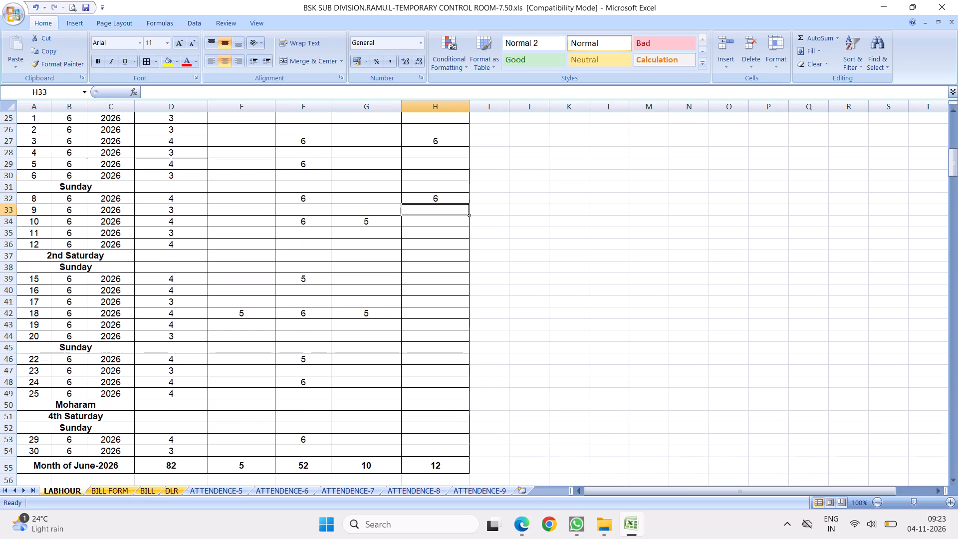
scroll(466, 320, "down", 4)
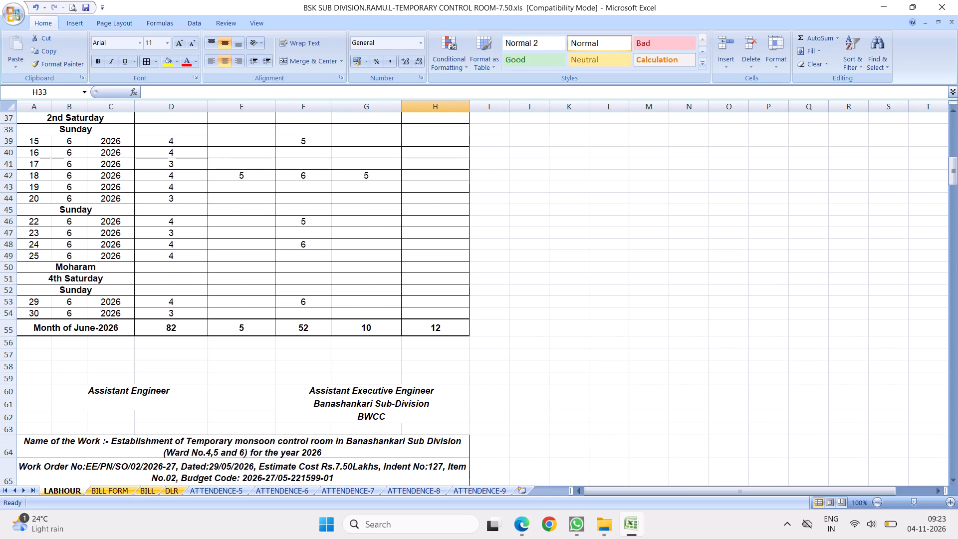
left_click(426, 174)
key("6")
key("Return")
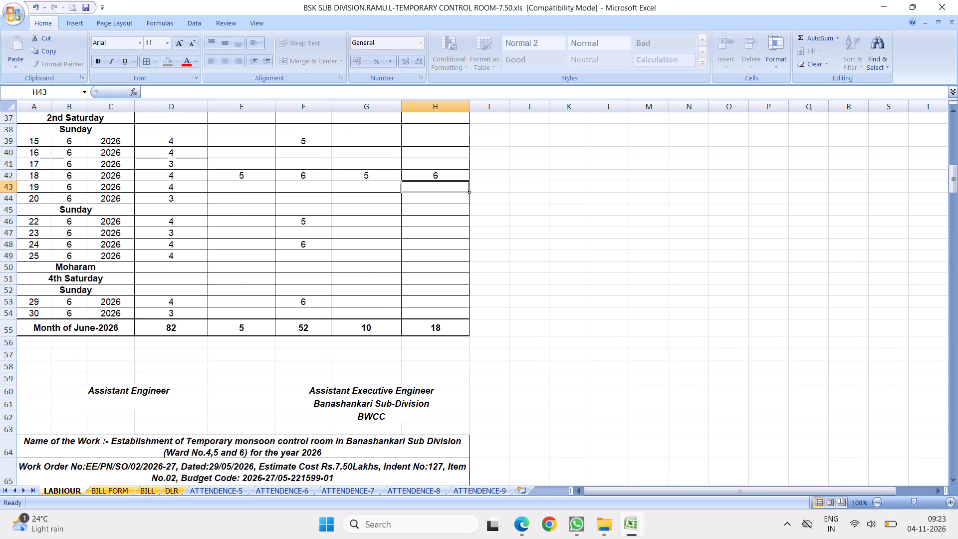
left_click(435, 245)
key("6")
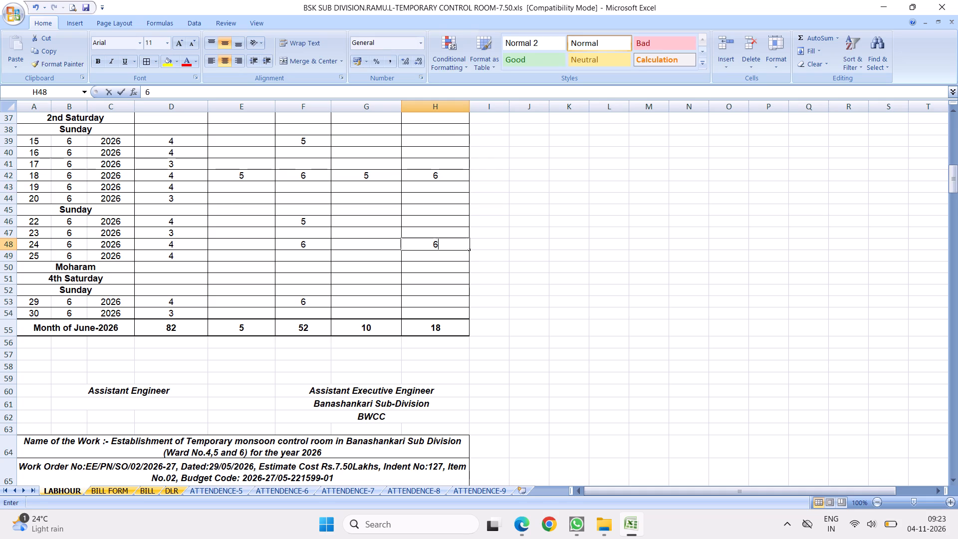
key("Return")
left_click(420, 300)
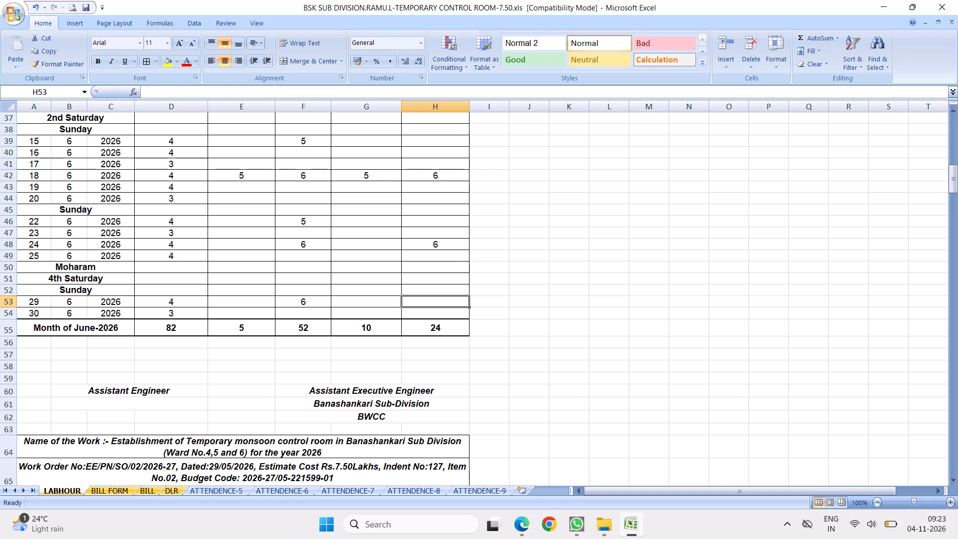
key("5")
key("Return")
In the July 2026 table, enter Dewatering Pump hours of 6 for 3 July, 6 for 16 July and 5 for 24 July.
scroll(424, 302, "down", 5)
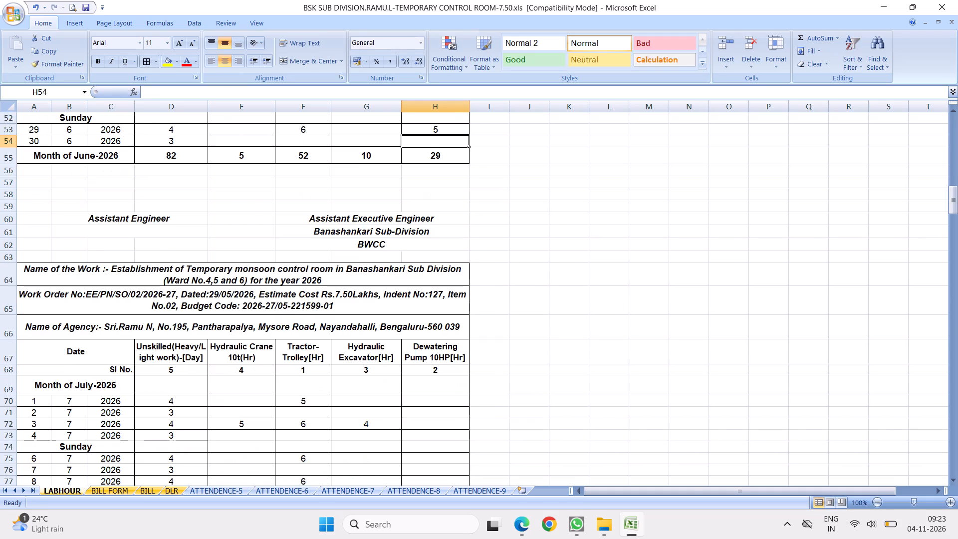
scroll(429, 282, "down", 5)
left_click(432, 193)
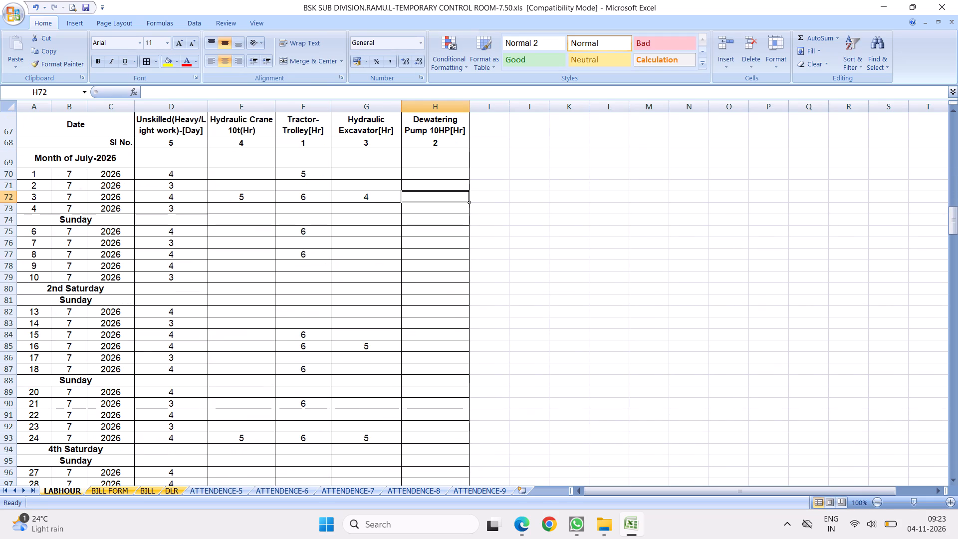
key("6")
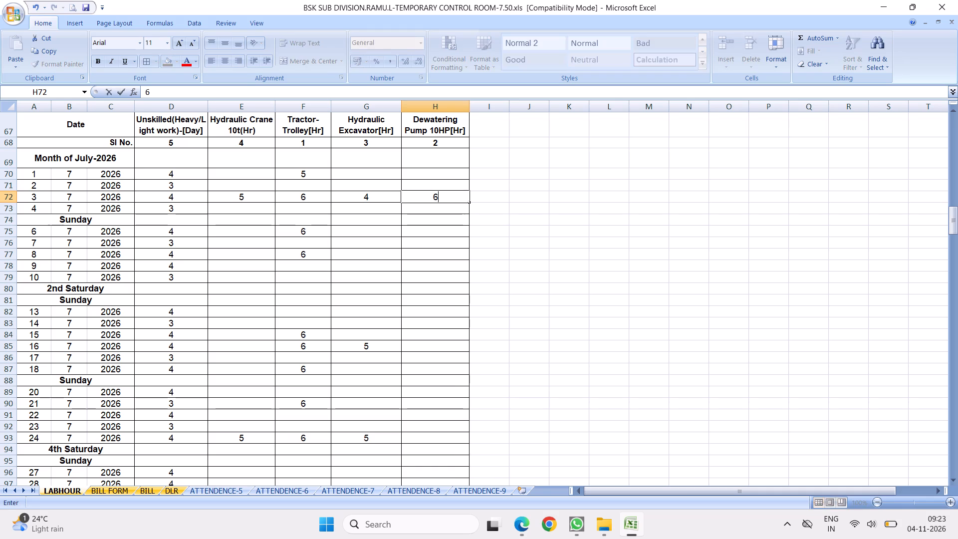
key("Return")
left_click(439, 349)
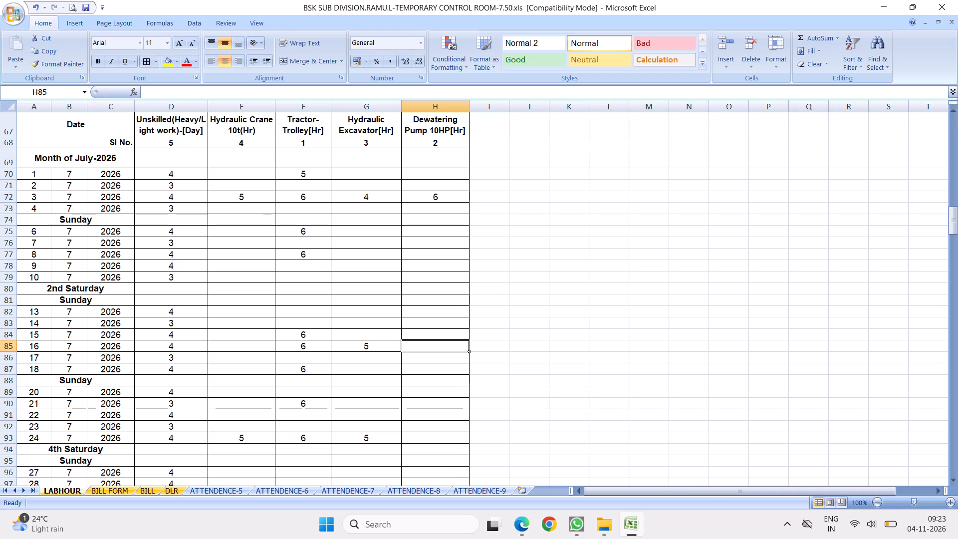
key("6")
key("Return")
scroll(440, 353, "down", 4)
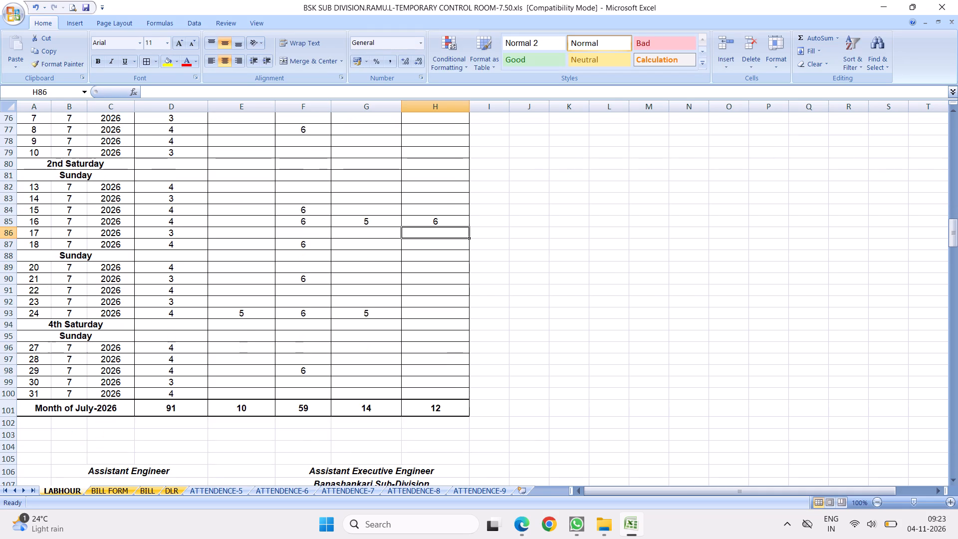
left_click(454, 283)
key("5")
key("Return")
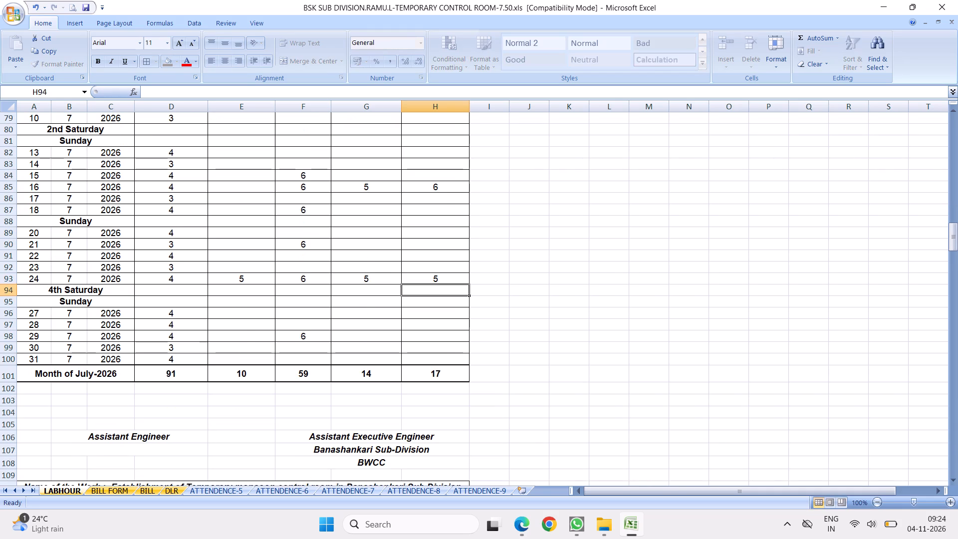
In the August 2026 table, enter Dewatering Pump hours of 5 for 4 August and 6 for 6 August.
scroll(415, 282, "down", 9)
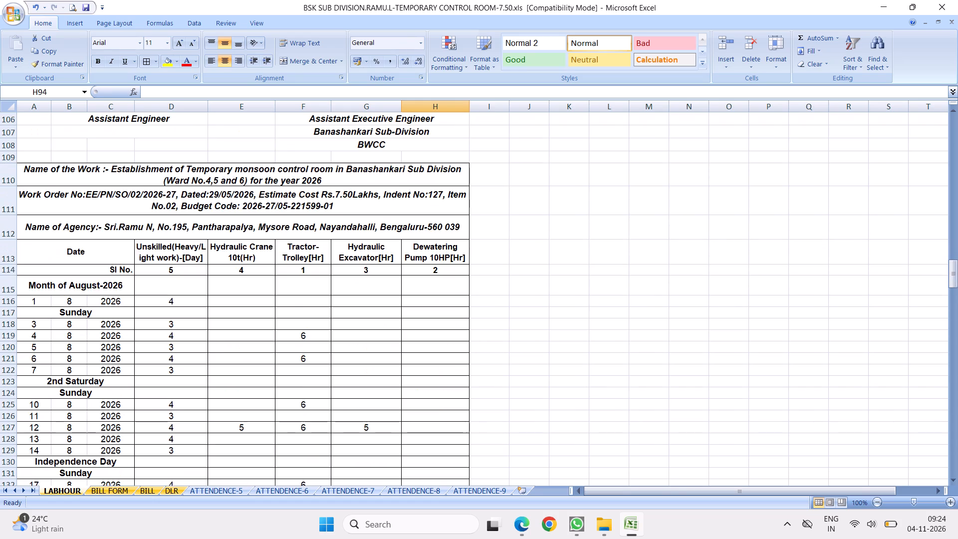
scroll(447, 262, "down", 2)
left_click(427, 231)
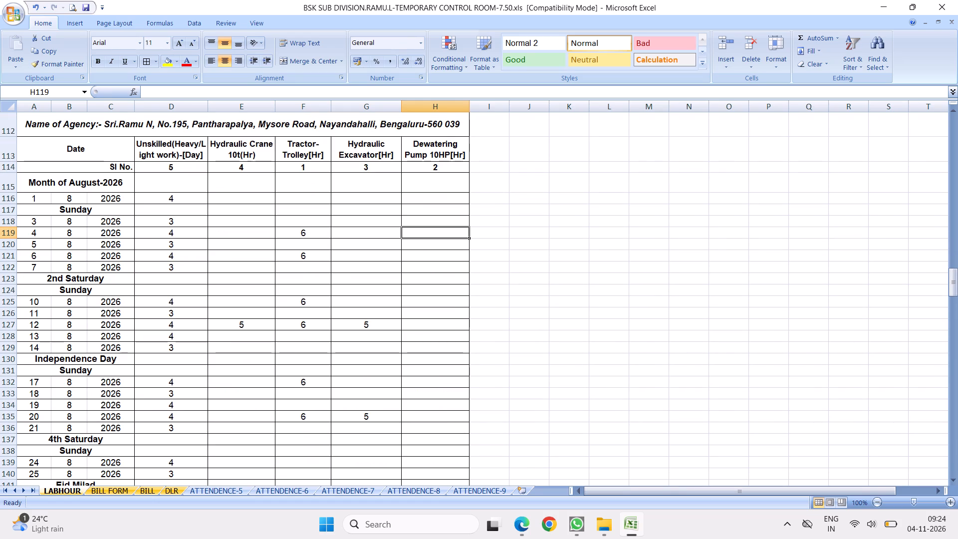
key("5")
key("Return")
key("Return")
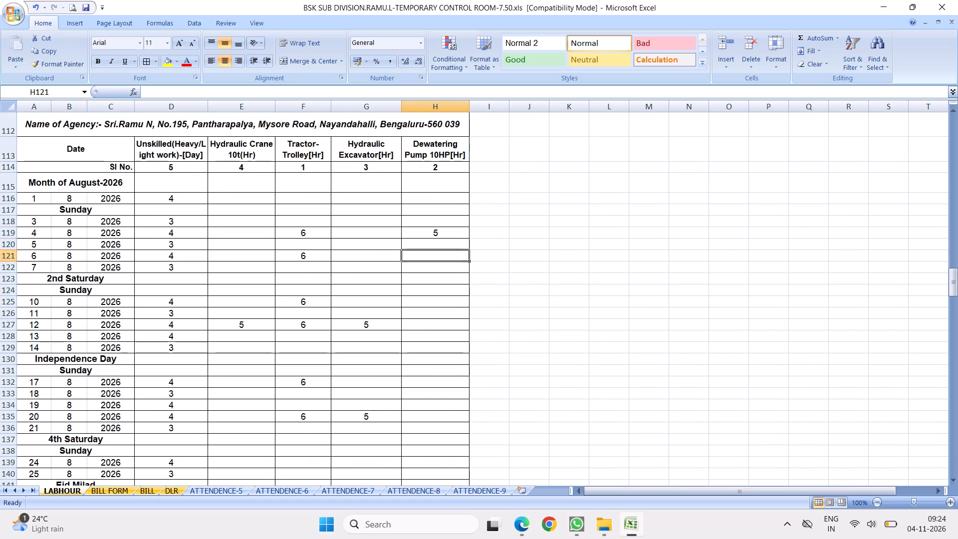
key("6")
key("Return")
In the August 2026 table, enter Dewatering Pump hours of 6 for 12 August and 5 for 20 August.
key("Return")
key("Return")
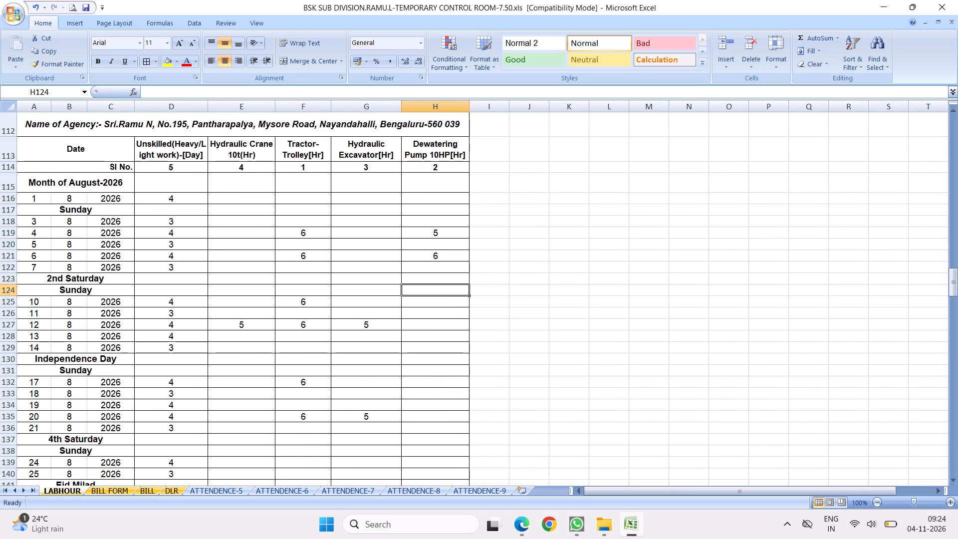
key("Return")
key("Return")
key("Return")
key("6")
key("Return")
key("Return")
key("Return")
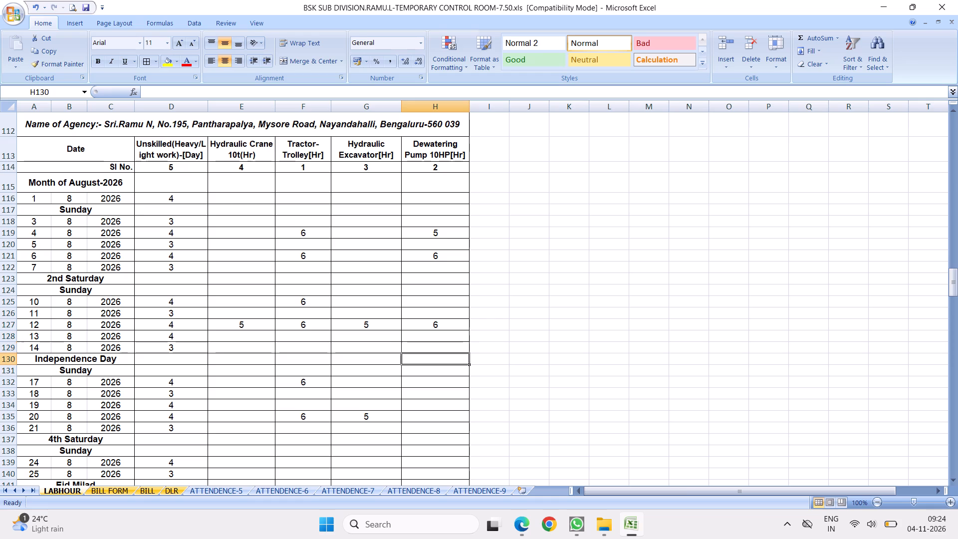
key("Return")
key("Return")
key("Return")
key("Return")
key("Return")
key("5")
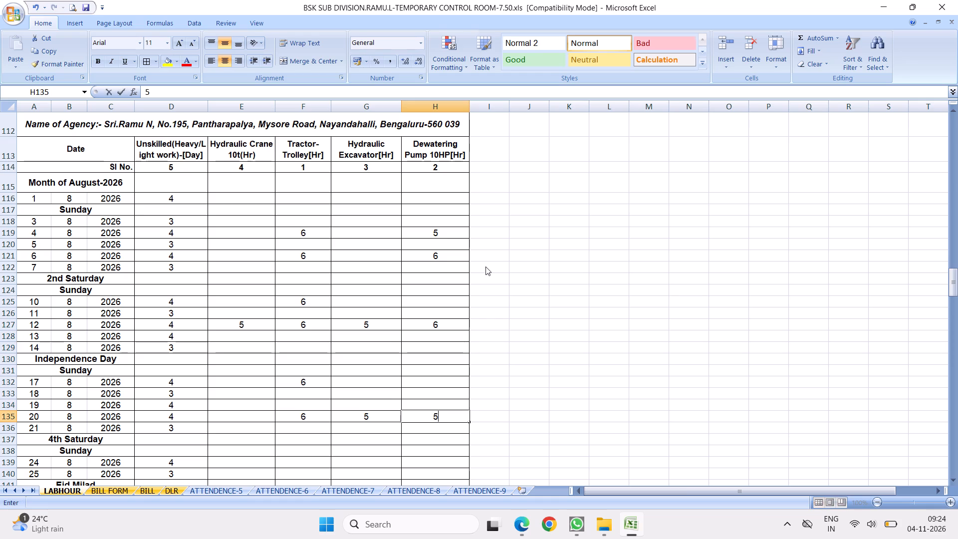
key("Return")
In the September 2026 table, enter Dewatering Pump hours of 6 for 4 September, 5 for 10 September and 5 for 28 September.
scroll(486, 268, "down", 9)
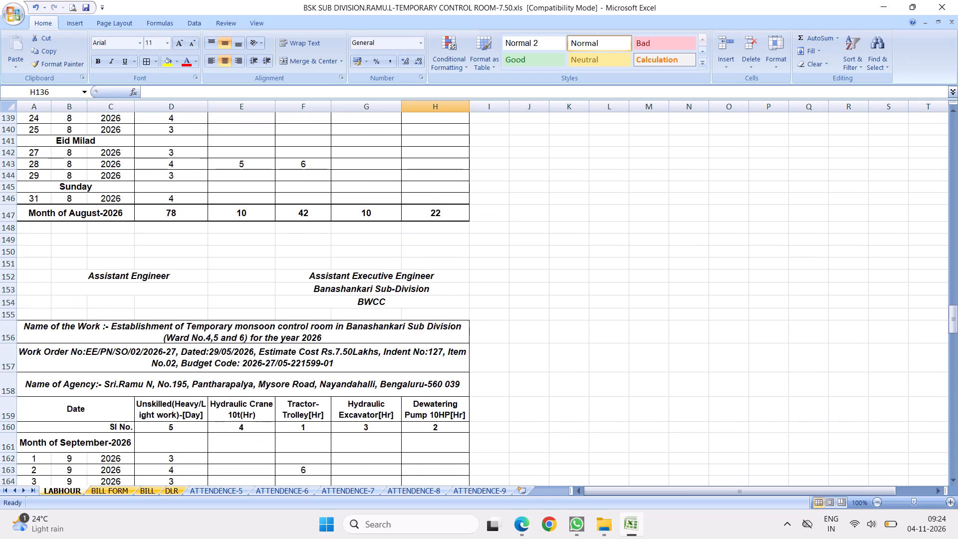
scroll(454, 264, "down", 7)
scroll(506, 186, "up", 1)
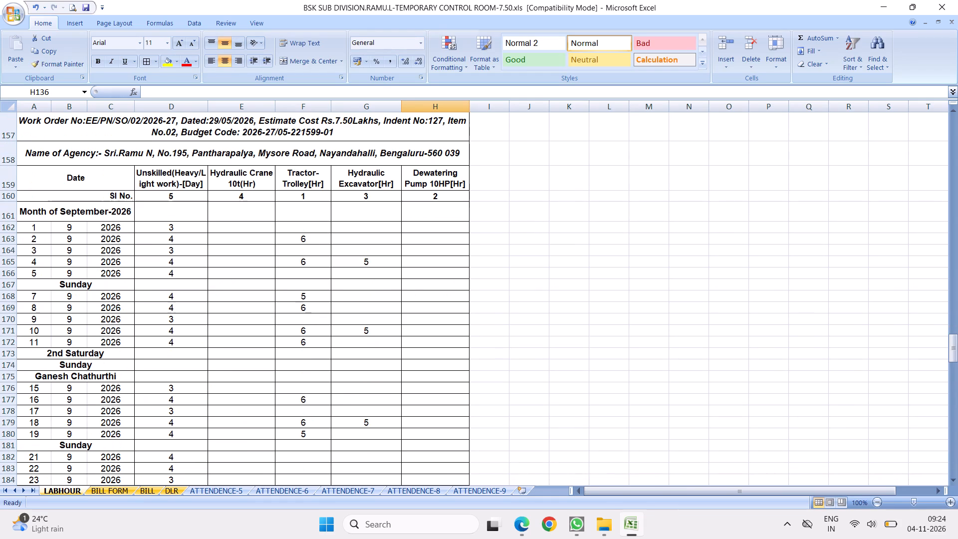
left_click(429, 257)
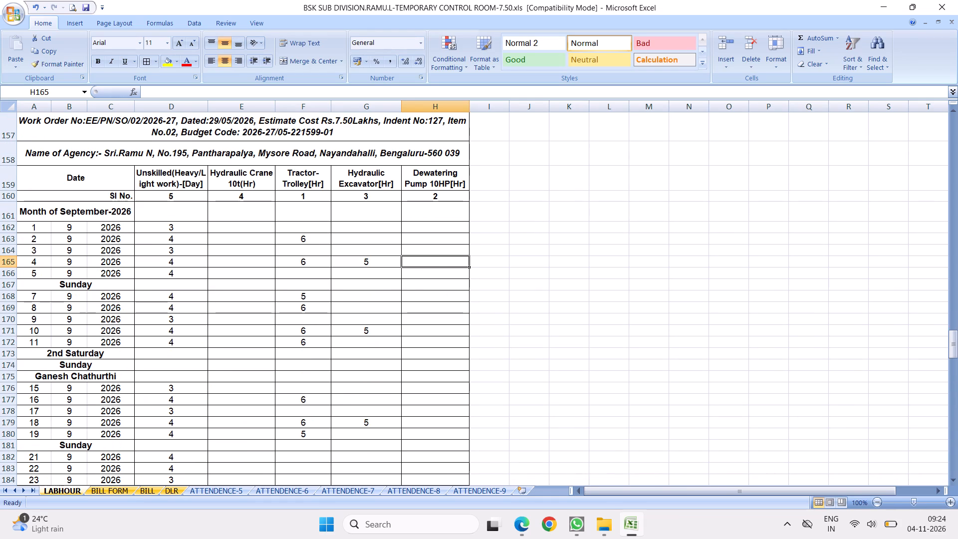
key("6")
key("Return")
scroll(436, 291, "down", 1)
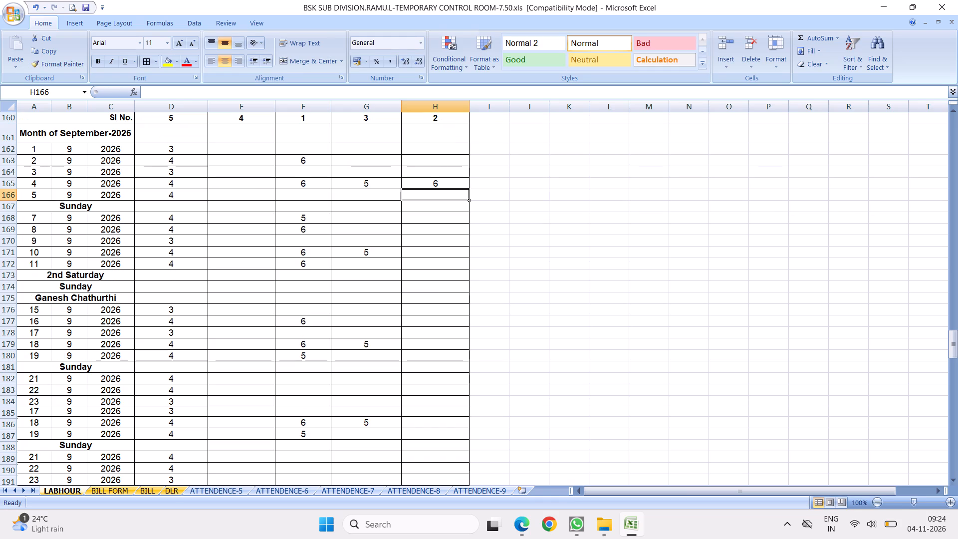
left_click(430, 247)
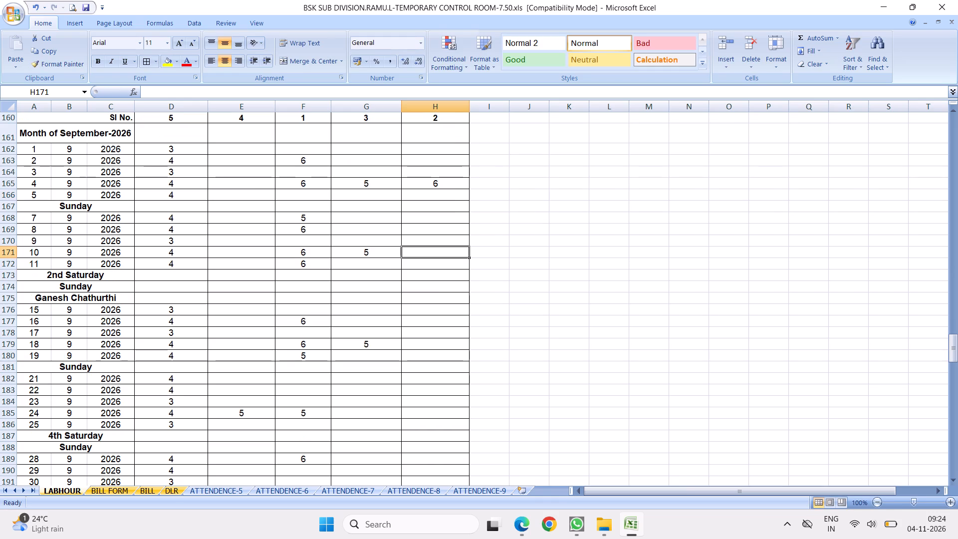
key("5")
key("Return")
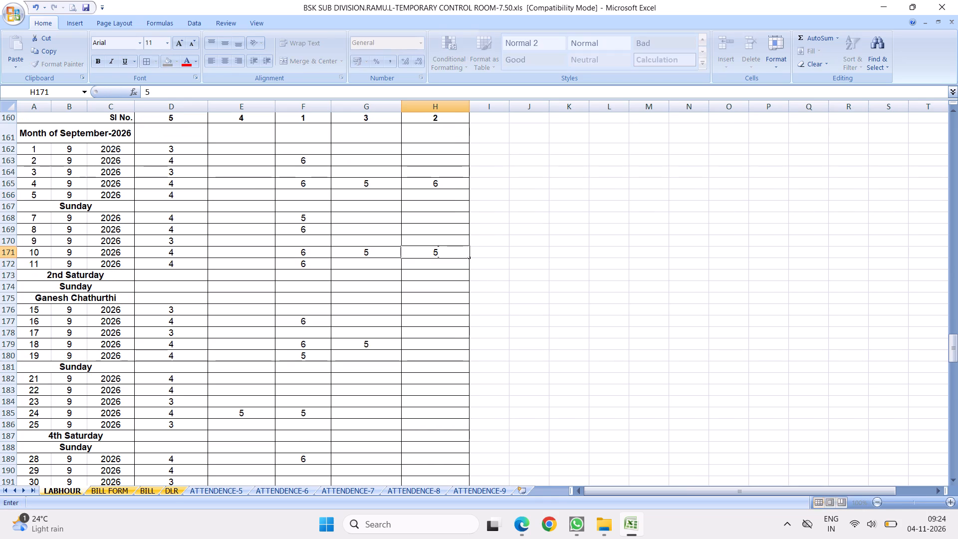
scroll(495, 292, "down", 3)
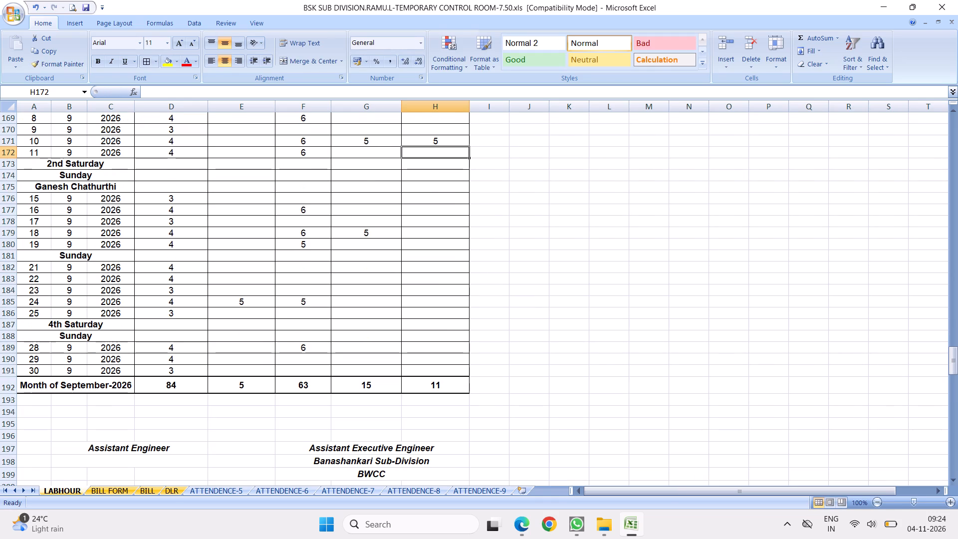
left_click(432, 344)
key("5")
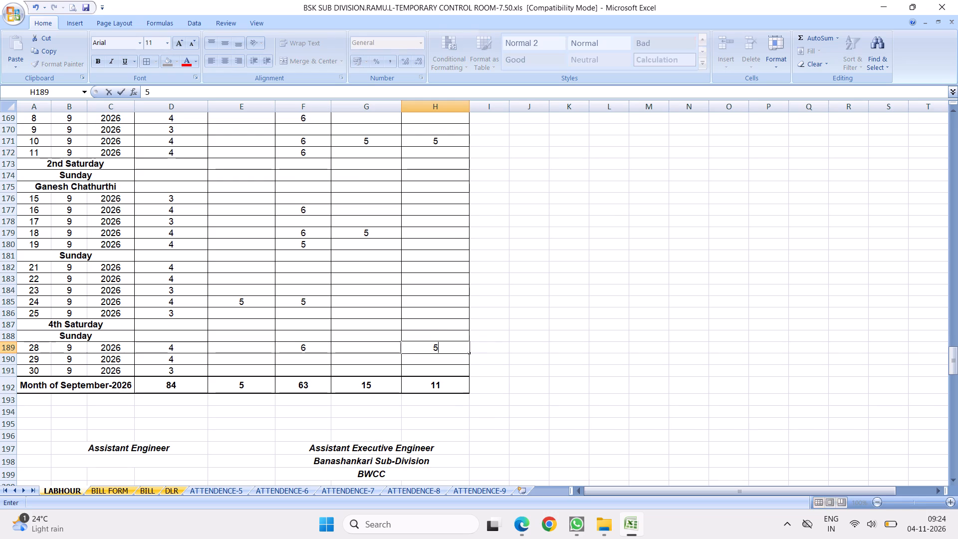
key("Return")
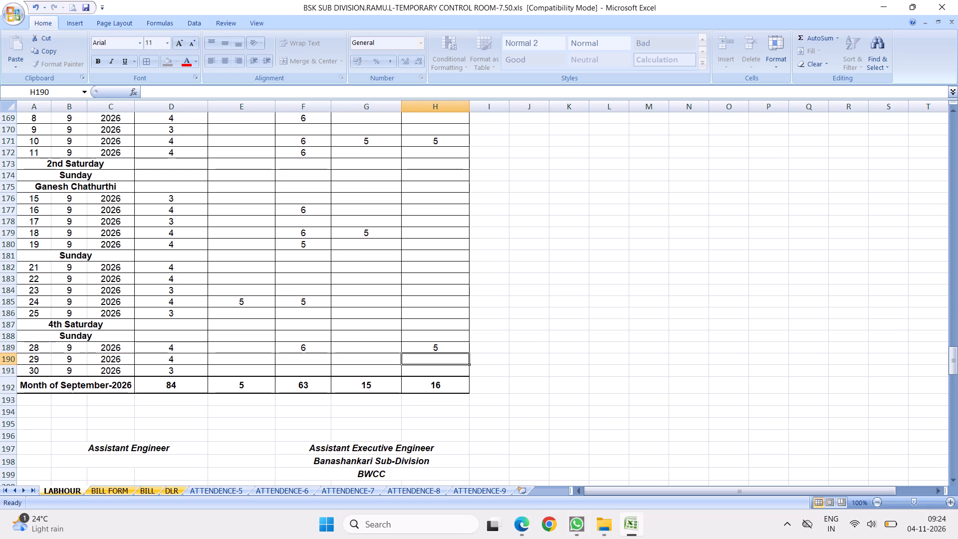
In the table with the October 2026 dates, enter Dewatering Pump hours of 6 for 3 October and 5 for 12 October.
left_click(324, 248)
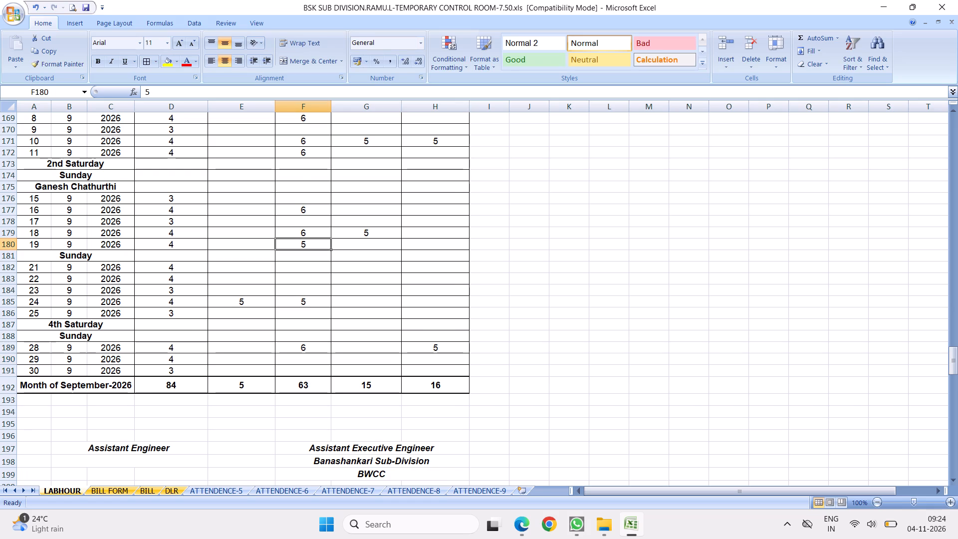
scroll(408, 362, "down", 5)
scroll(385, 322, "down", 8)
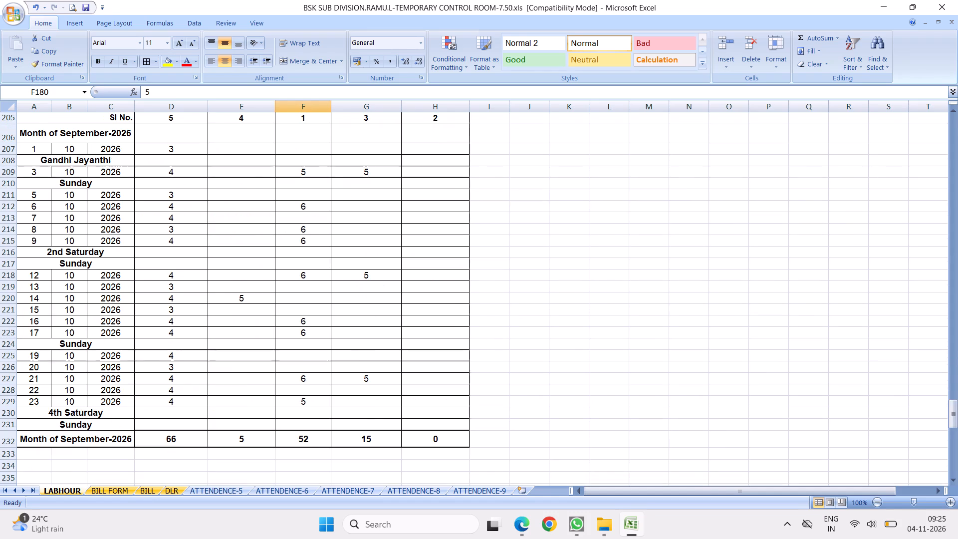
scroll(459, 243, "up", 2)
left_click(434, 246)
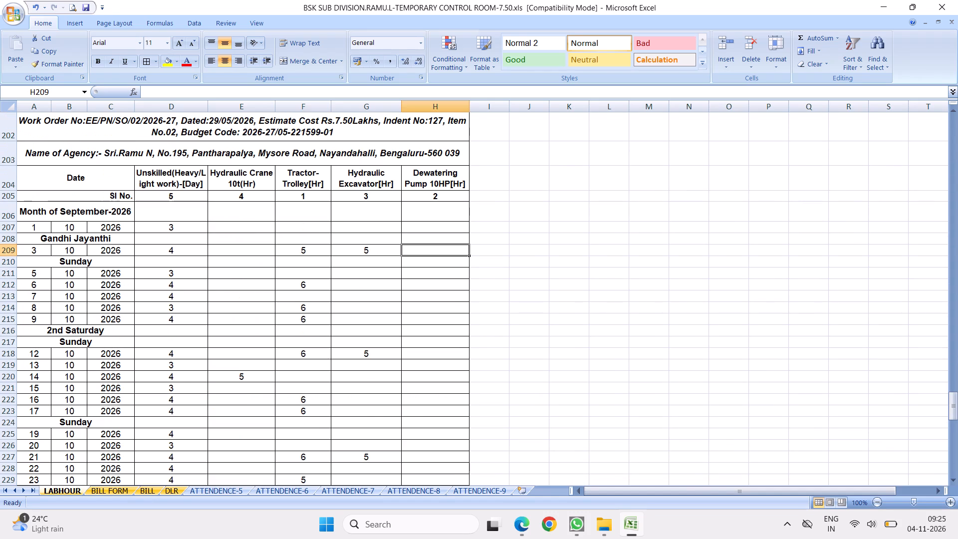
key("6")
key("Return")
left_click(437, 351)
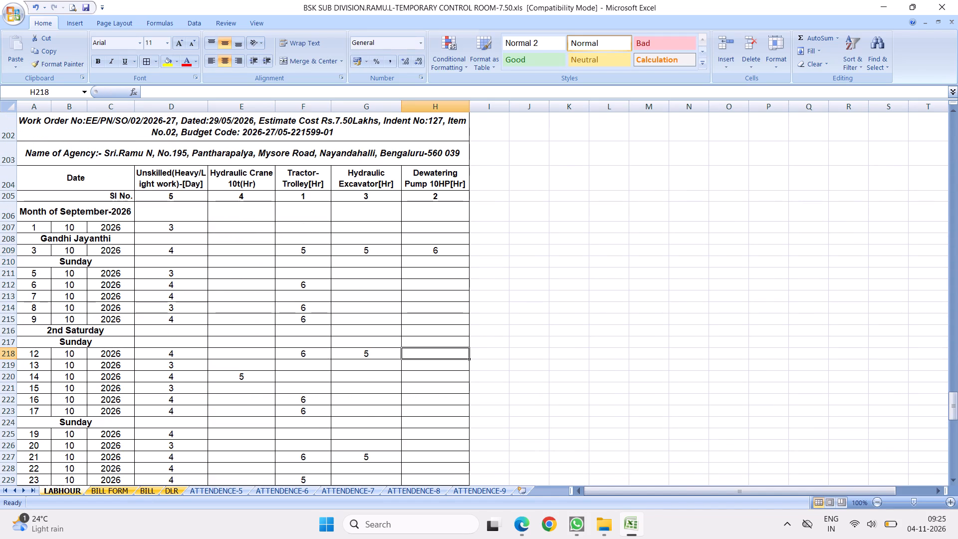
key("5")
key("Return")
scroll(438, 354, "down", 4)
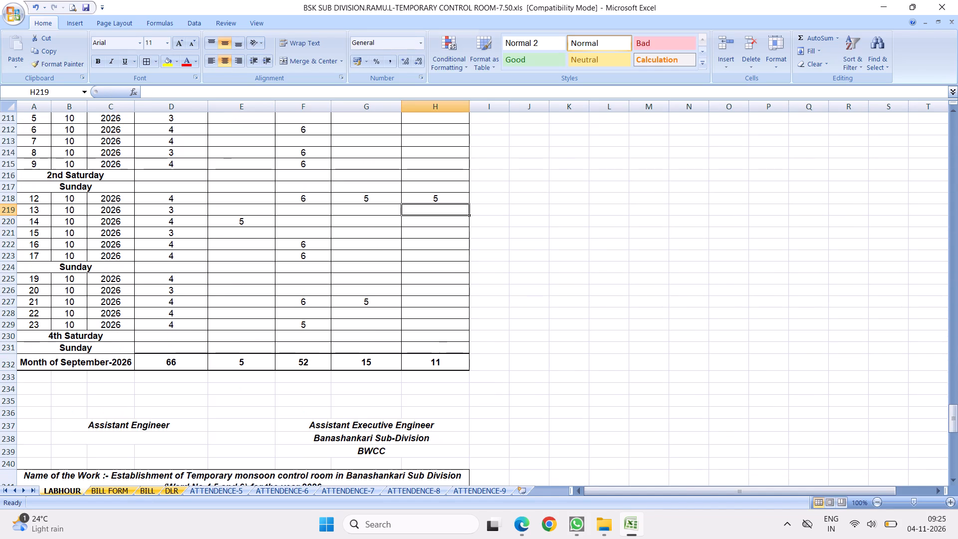
In the table with the October 2026 dates, enter Dewatering Pump hours of 5 for 21 October, 5 for 6 October and 6 for 17 October.
left_click(420, 265)
key("5")
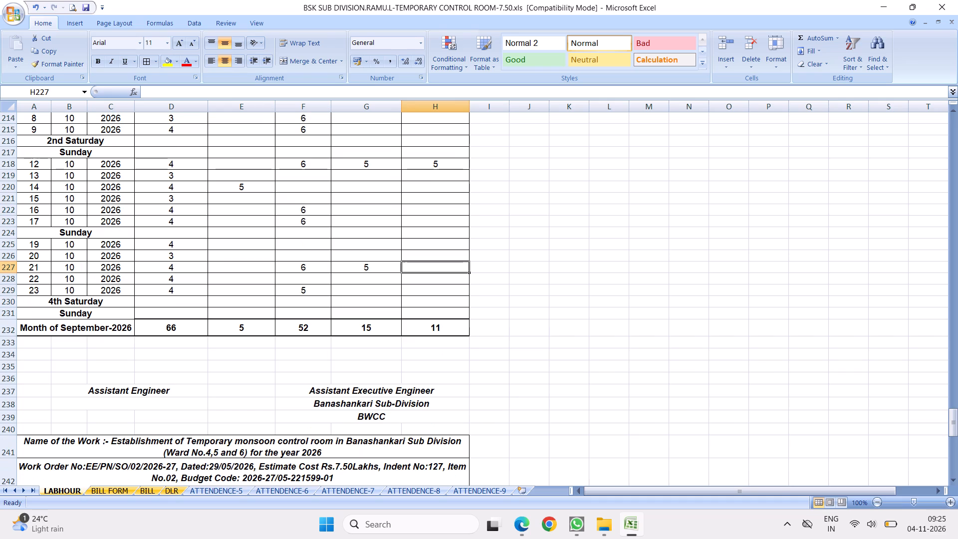
key("Return")
scroll(432, 329, "down", 9)
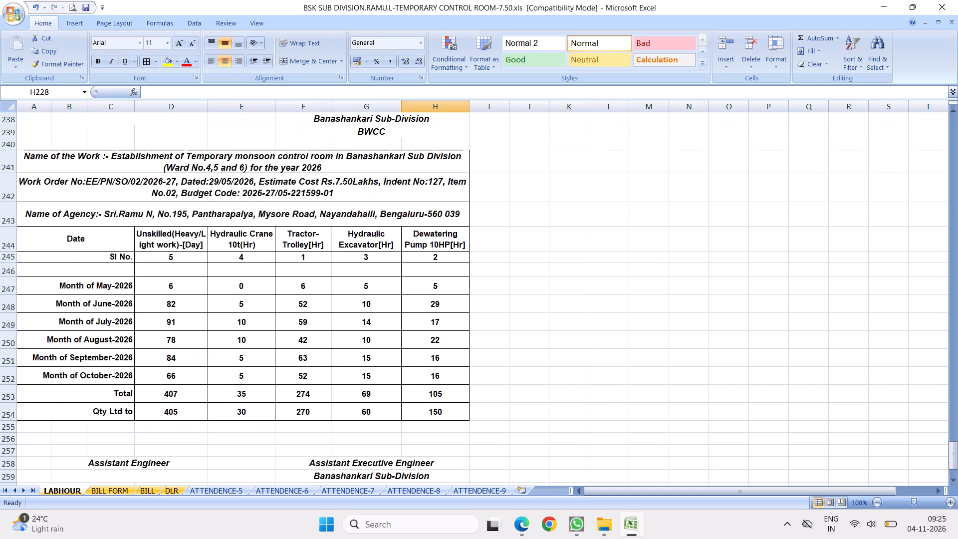
scroll(436, 310, "up", 5)
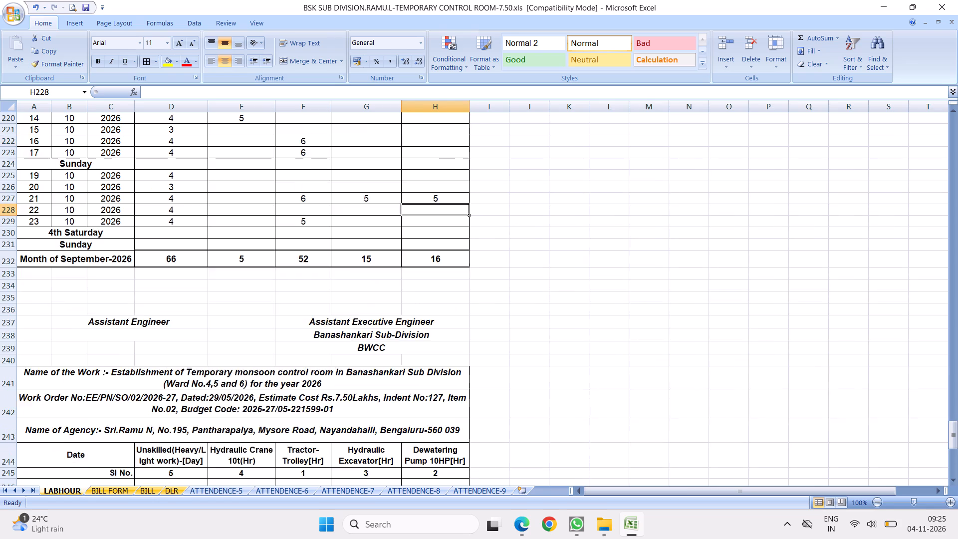
scroll(435, 310, "up", 5)
scroll(513, 278, "up", 2)
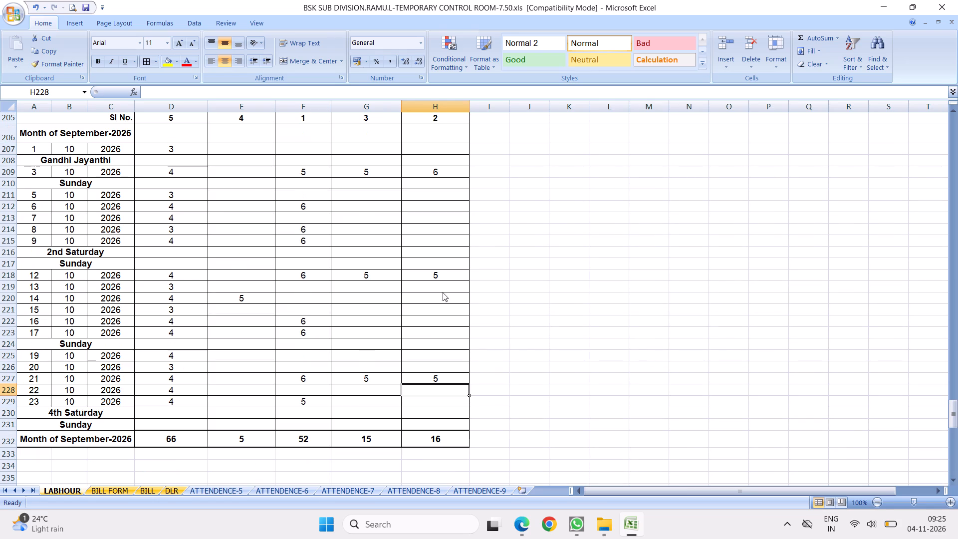
left_click(431, 286)
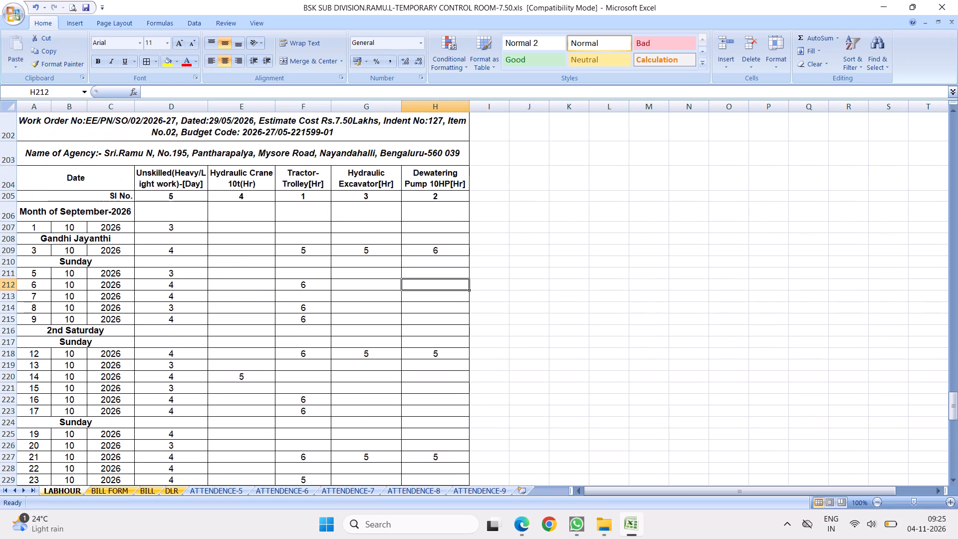
key("5")
key("Return")
scroll(433, 299, "down", 5)
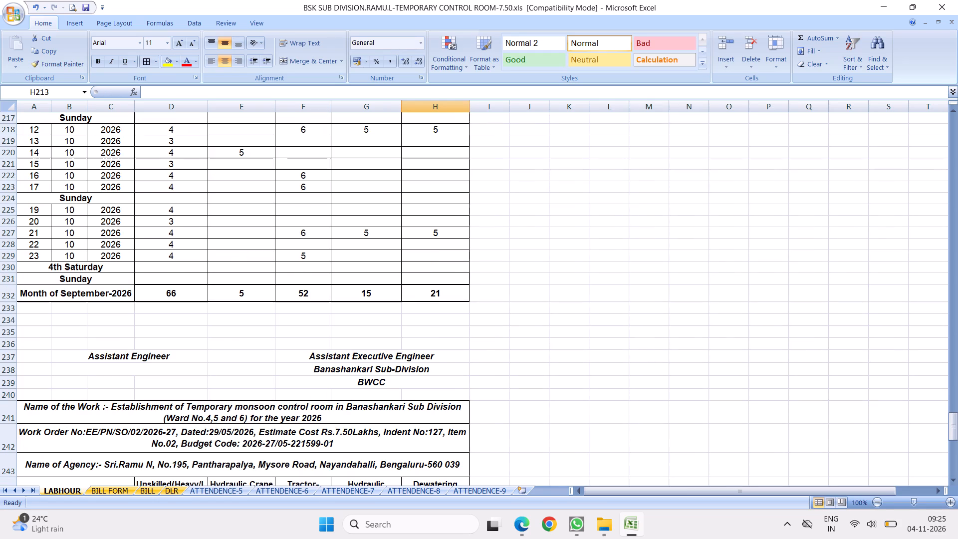
left_click(426, 182)
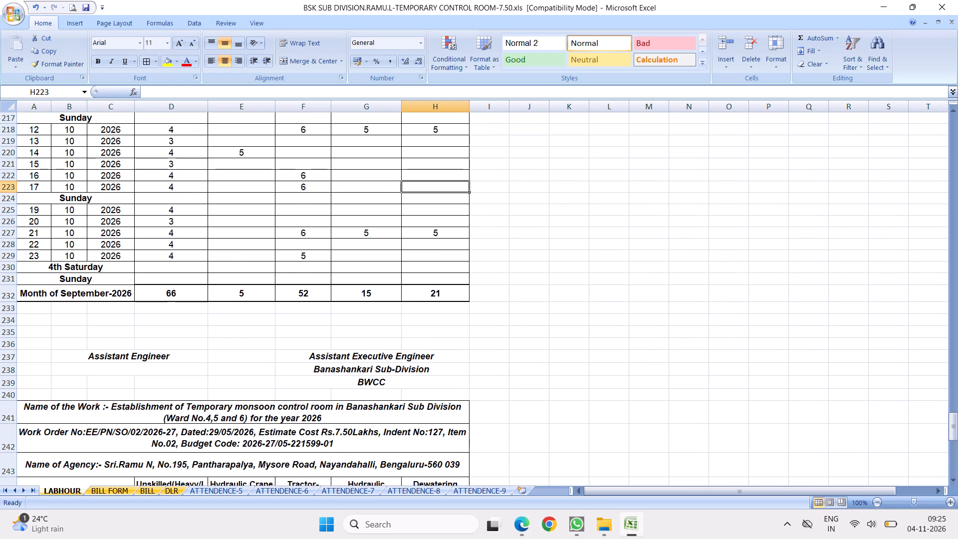
key("6")
key("Return")
In the September 2026 table, enter Dewatering Pump hours of 6 for 18 September.
scroll(411, 245, "up", 11)
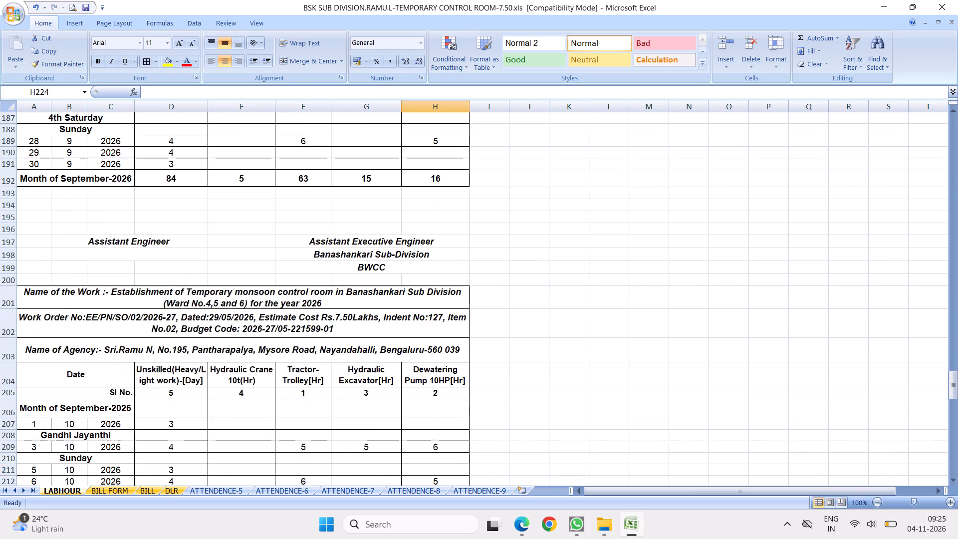
scroll(419, 246, "up", 2)
scroll(385, 268, "up", 2)
scroll(439, 255, "up", 3)
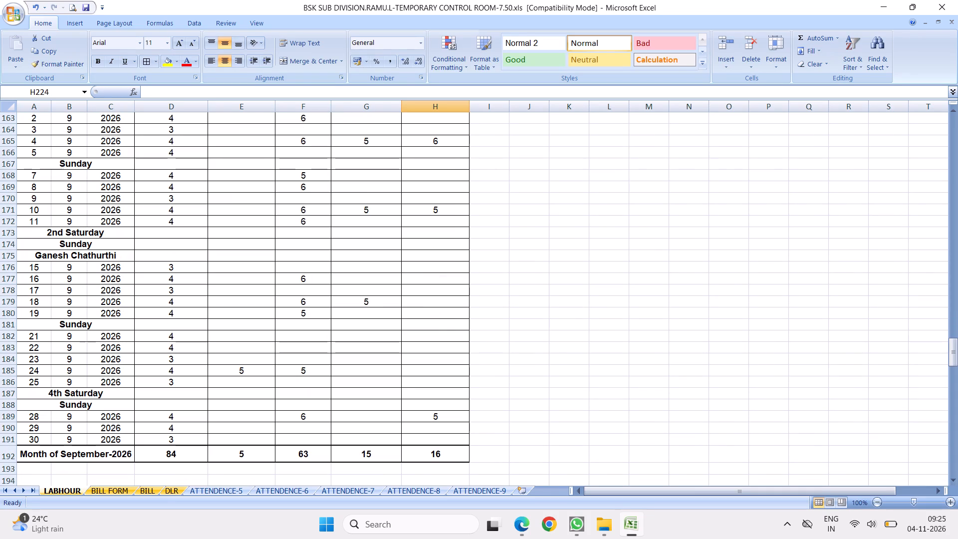
left_click(431, 306)
key("6")
key("Return")
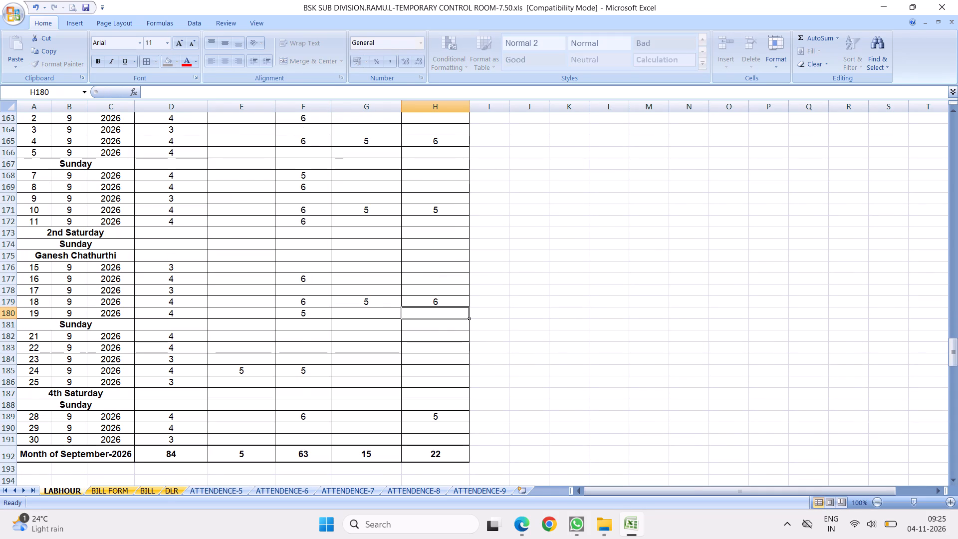
In the August 2026 table, enter Dewatering Pump hours of 6 for 28 August.
scroll(445, 315, "up", 3)
scroll(410, 294, "up", 11)
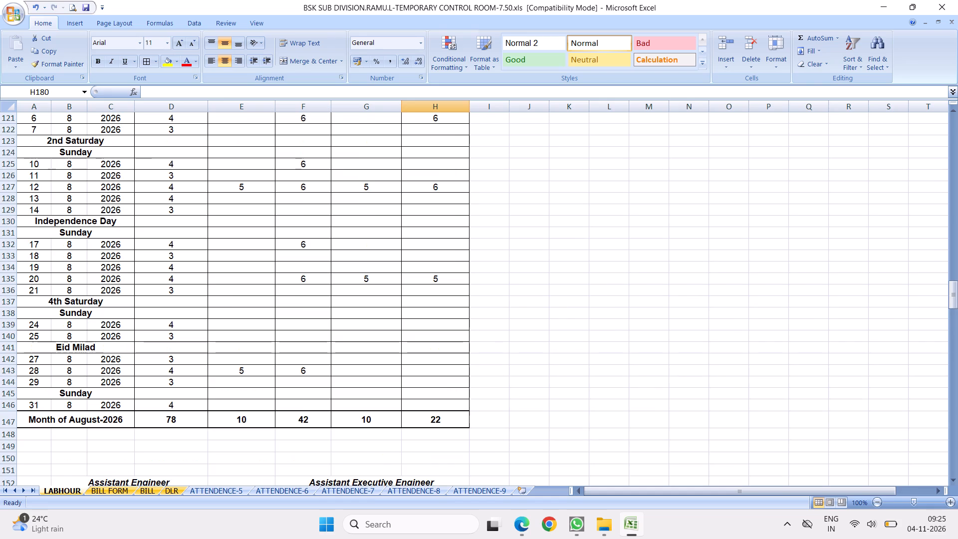
left_click(438, 376)
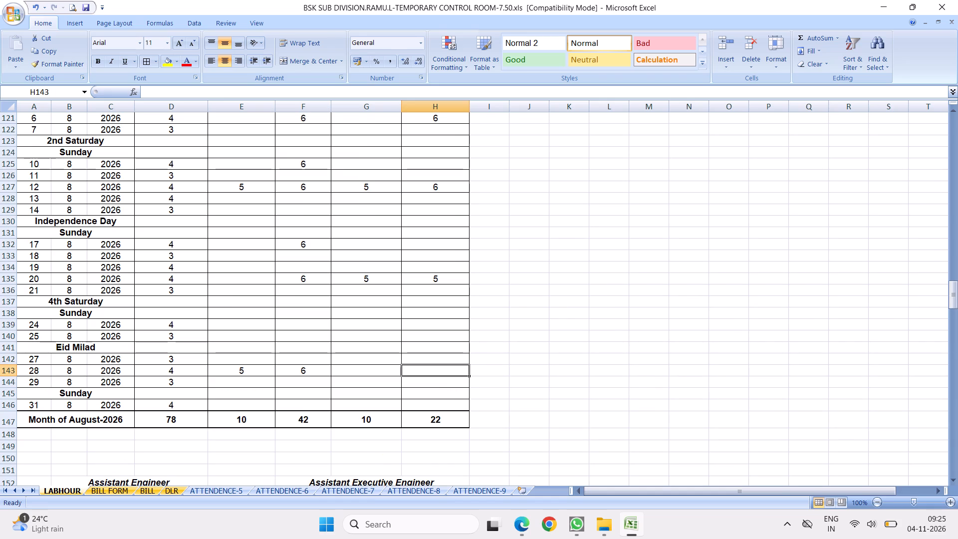
key("6")
key("Return")
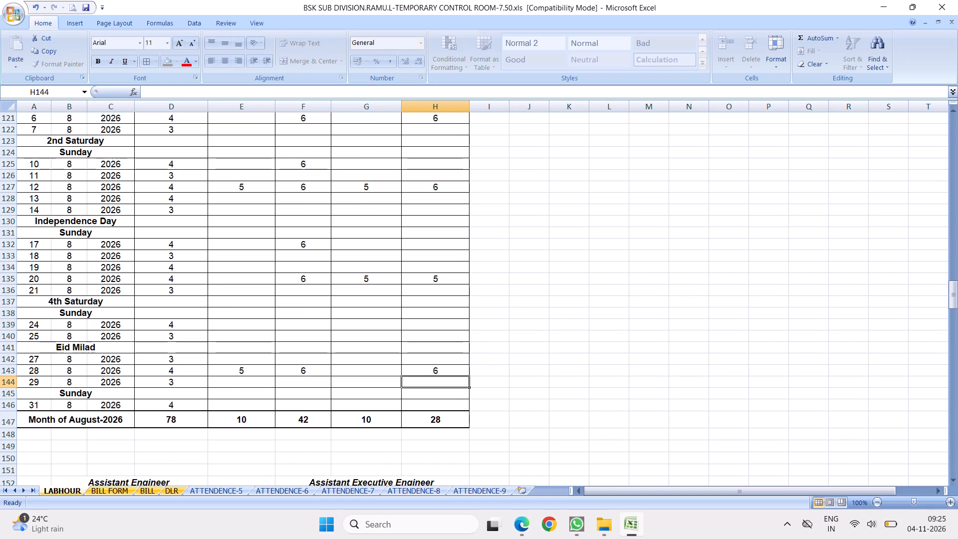
Review the daily Dewatering Pump entries across the May to September 2026 tables for days that could take more hours.
scroll(404, 322, "up", 6)
scroll(428, 266, "up", 9)
scroll(469, 210, "up", 4)
scroll(441, 290, "up", 1)
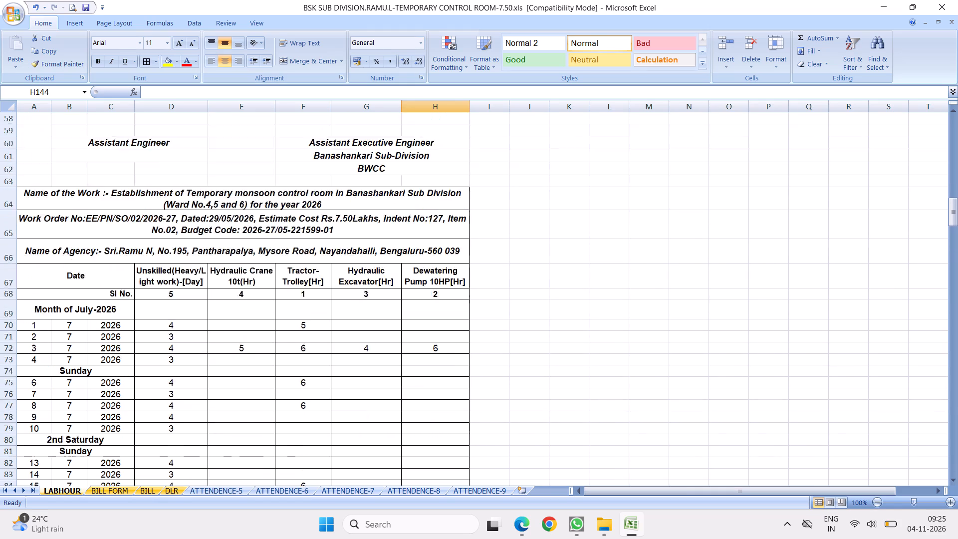
scroll(441, 290, "up", 13)
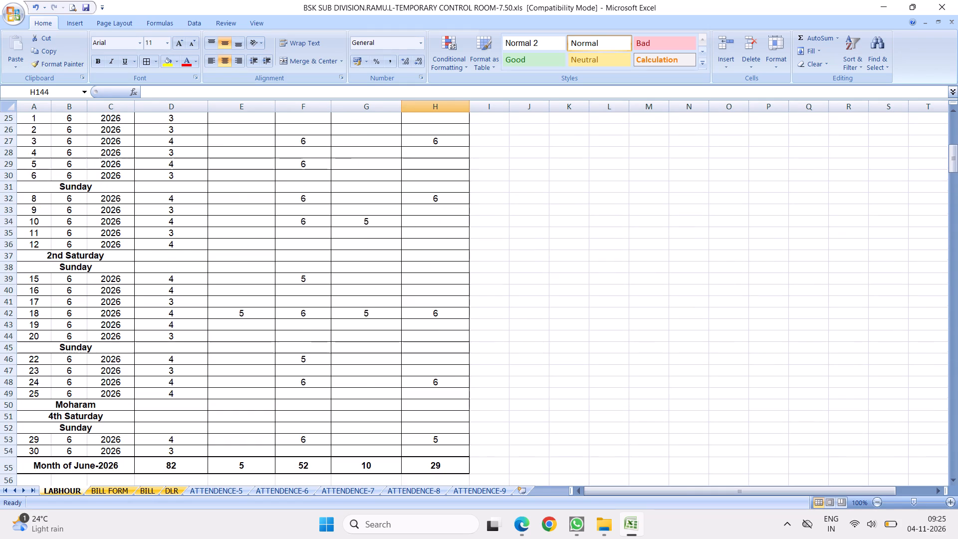
scroll(443, 269, "up", 11)
scroll(398, 275, "down", 2)
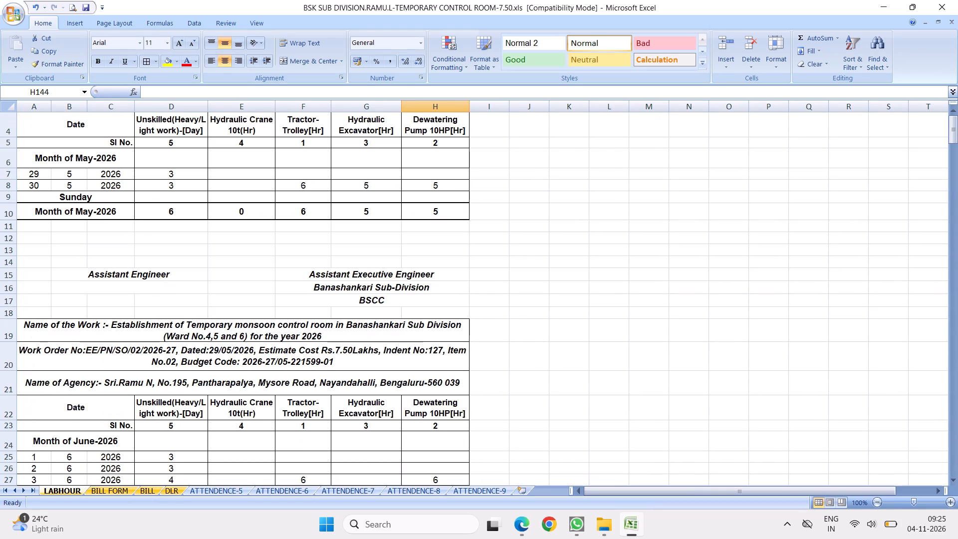
scroll(402, 280, "down", 7)
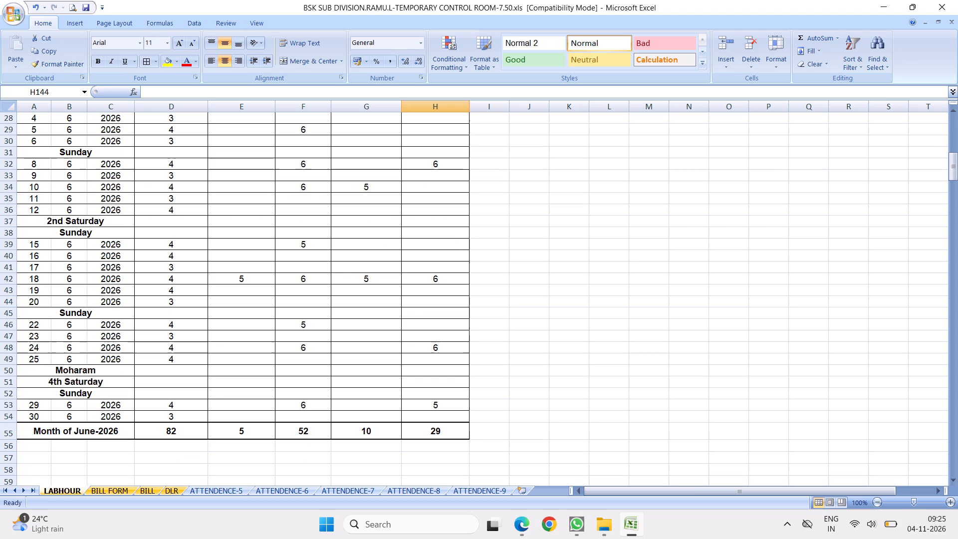
scroll(457, 355, "down", 5)
scroll(410, 274, "down", 2)
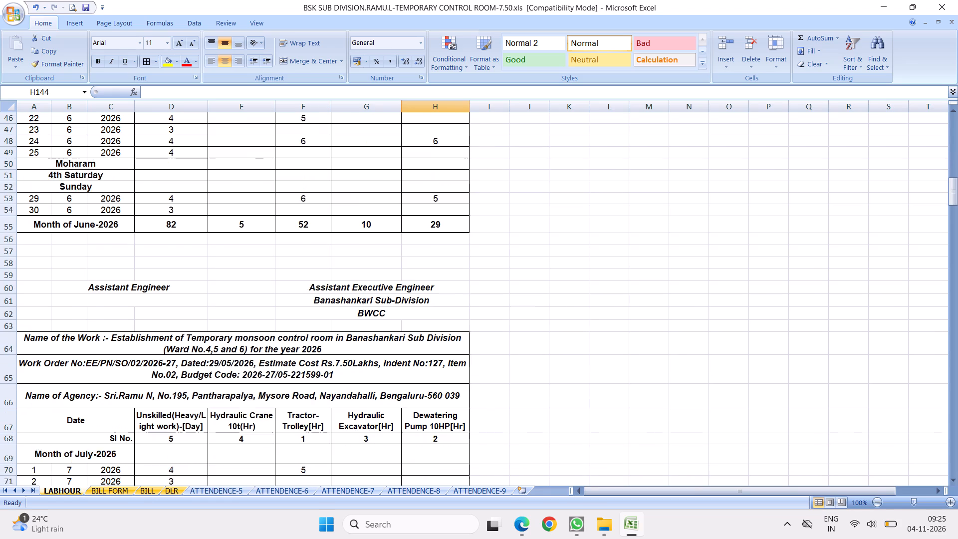
scroll(410, 274, "down", 7)
scroll(431, 320, "down", 6)
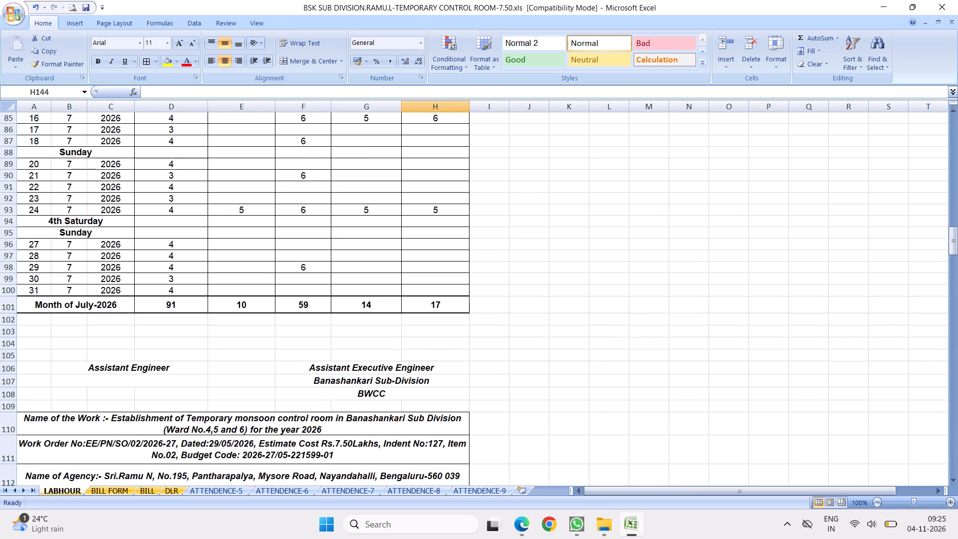
scroll(436, 321, "down", 10)
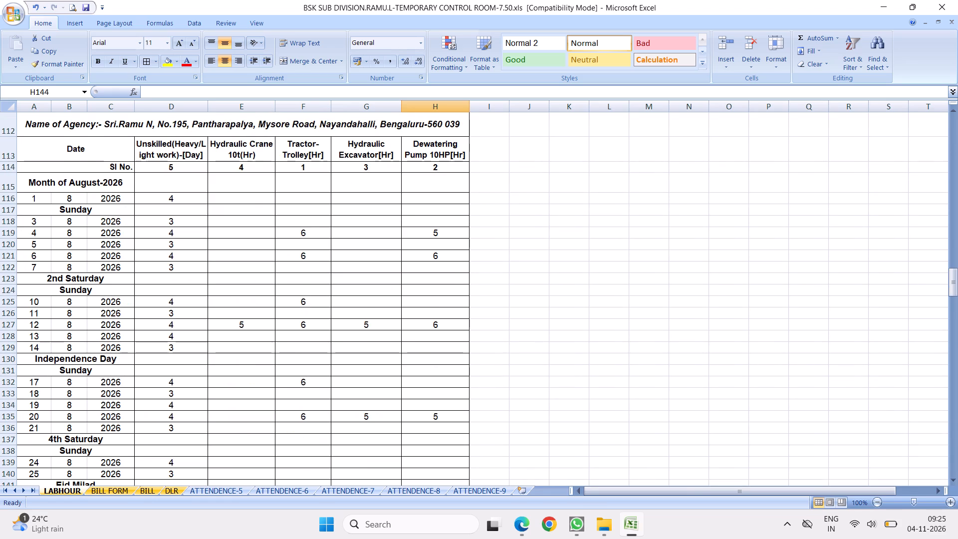
scroll(490, 312, "down", 17)
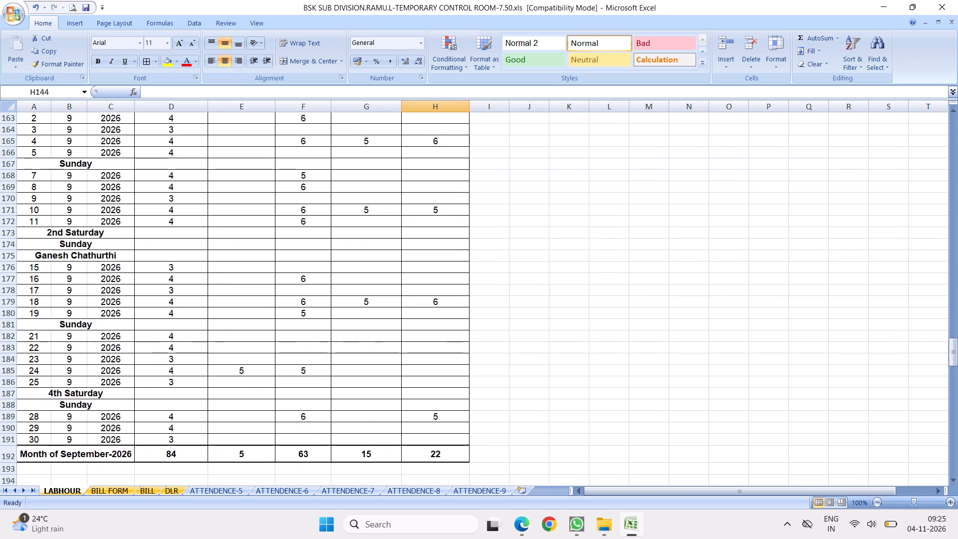
In the September 2026 table, enter Dewatering Pump hours of 6 for 24 September.
scroll(471, 286, "down", 3)
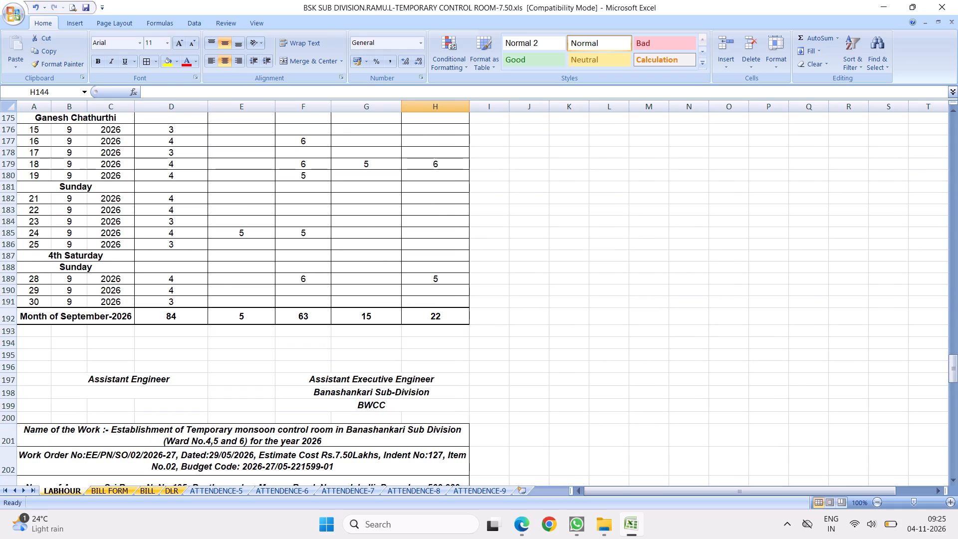
left_click(432, 236)
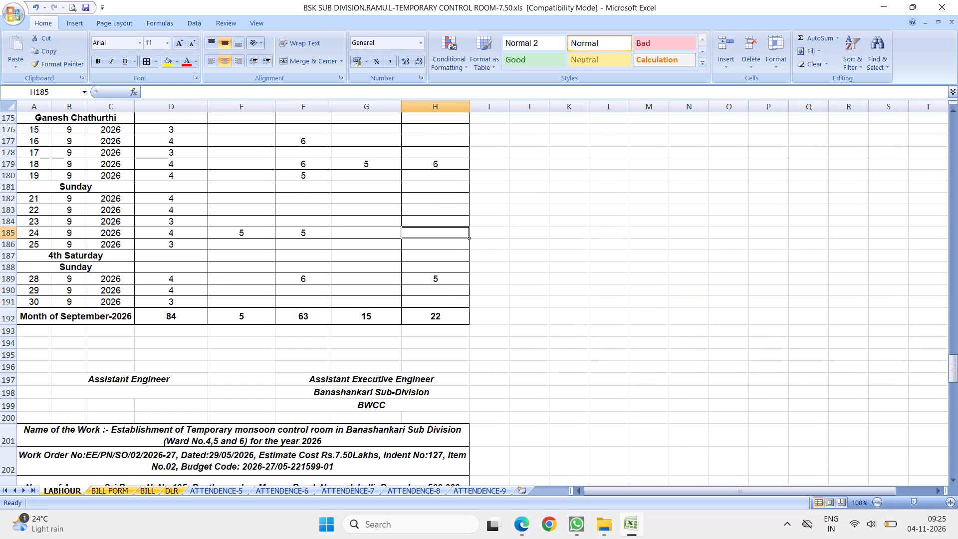
key("6")
key("Return")
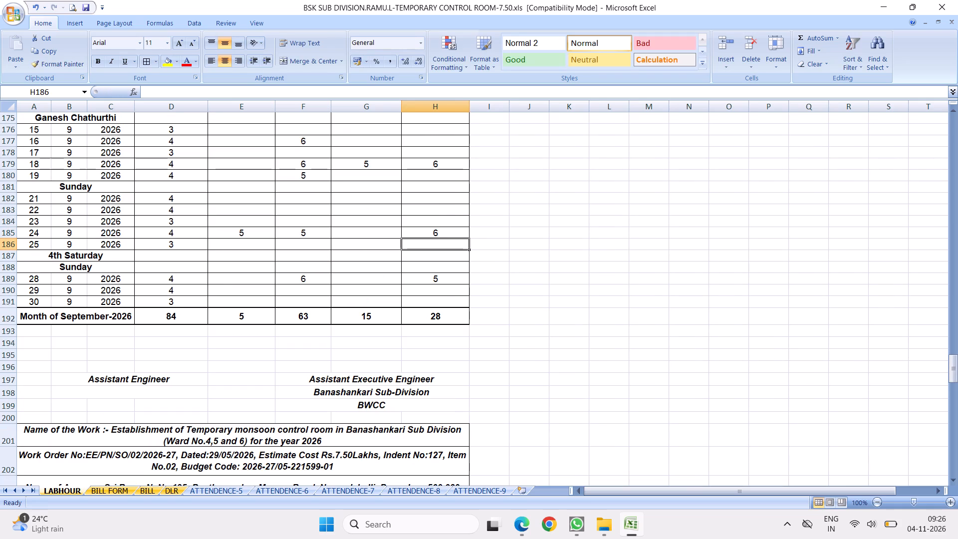
Check the Dewatering Pump total against its quantity limit in the monthly summary table.
scroll(422, 292, "down", 10)
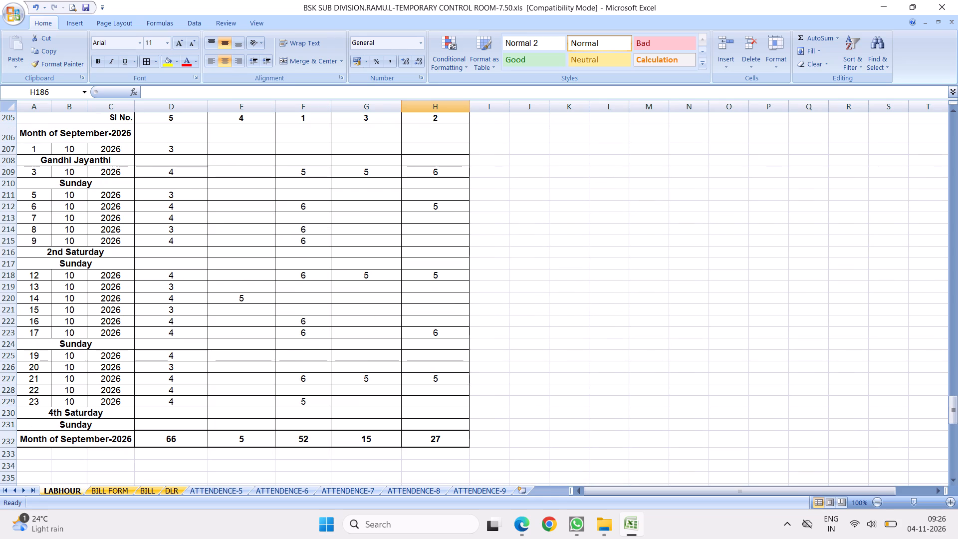
scroll(427, 264, "up", 2)
scroll(456, 354, "down", 6)
scroll(412, 322, "down", 6)
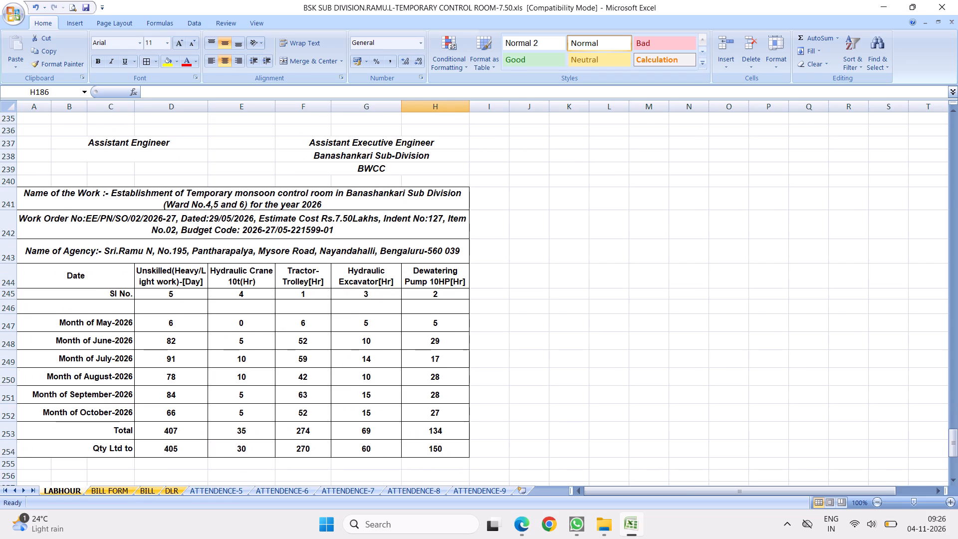
scroll(415, 315, "down", 3)
left_click(420, 278)
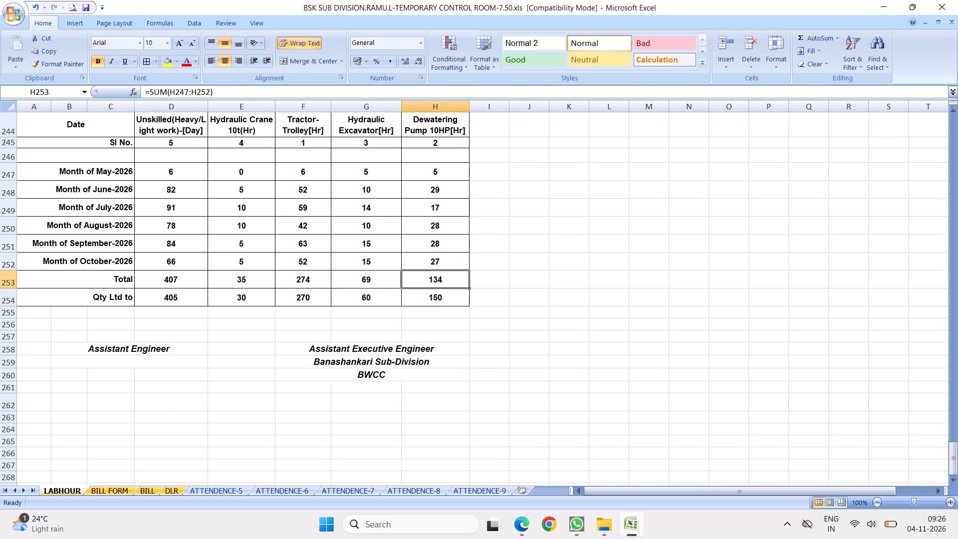
In the table with the October 2026 dates, enter Dewatering Pump hours of 5 for 9 October.
scroll(420, 309, "up", 7)
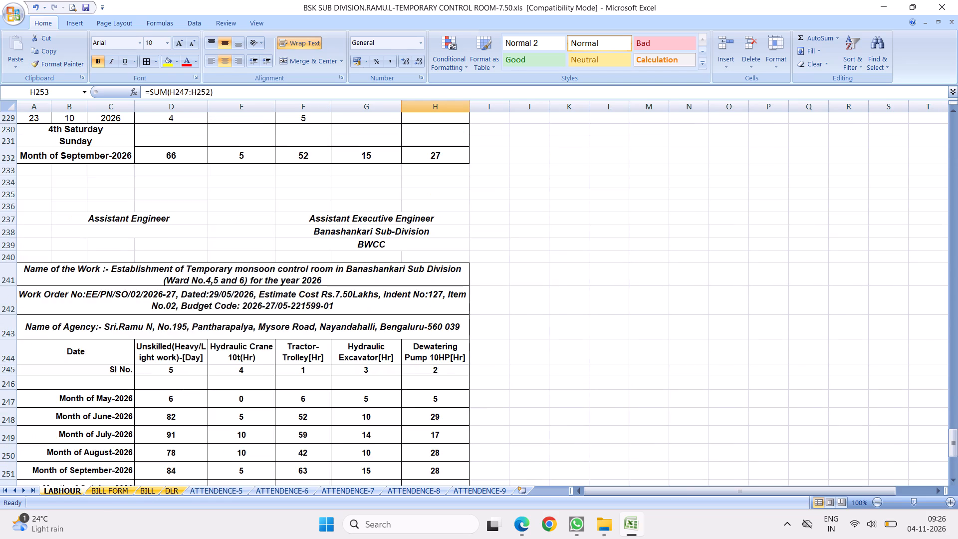
scroll(454, 285, "up", 7)
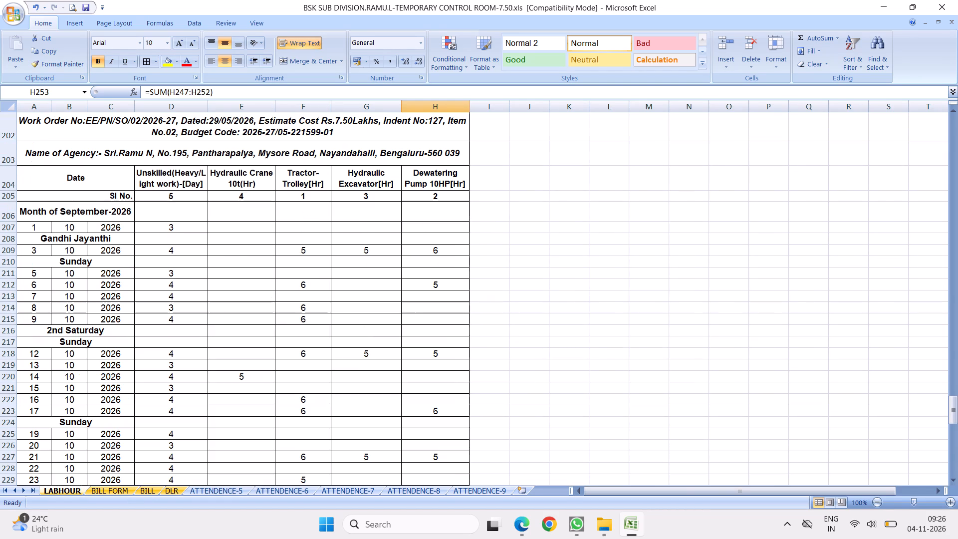
left_click(435, 319)
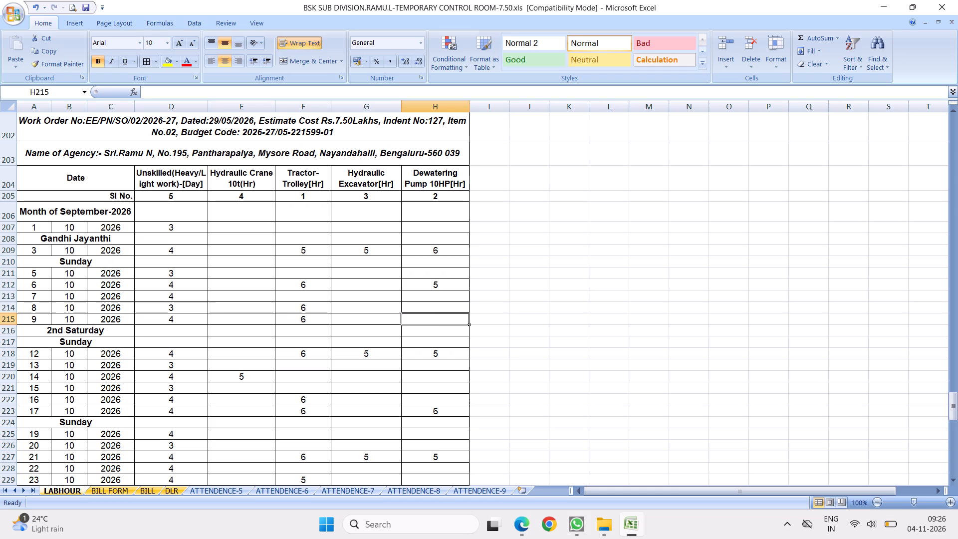
key("5")
key("Return")
In the September 2026 table, enter Dewatering Pump hours of 5 for 16 September.
scroll(435, 306, "up", 4)
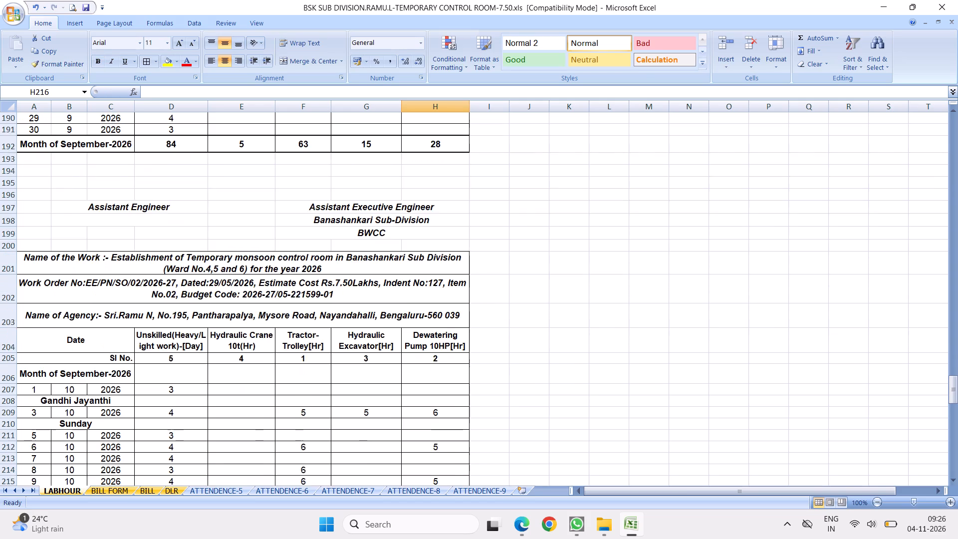
scroll(435, 305, "up", 9)
scroll(471, 186, "up", 3)
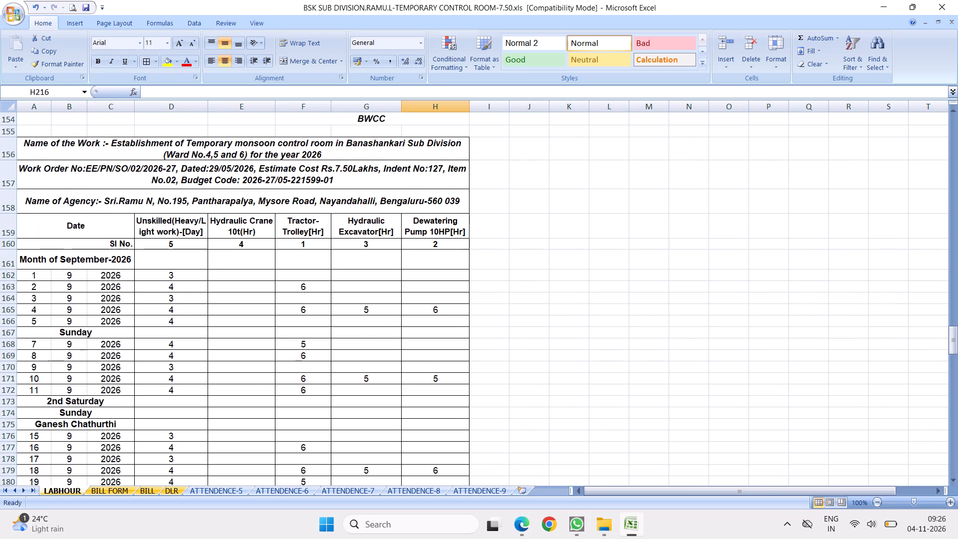
scroll(451, 313, "down", 4)
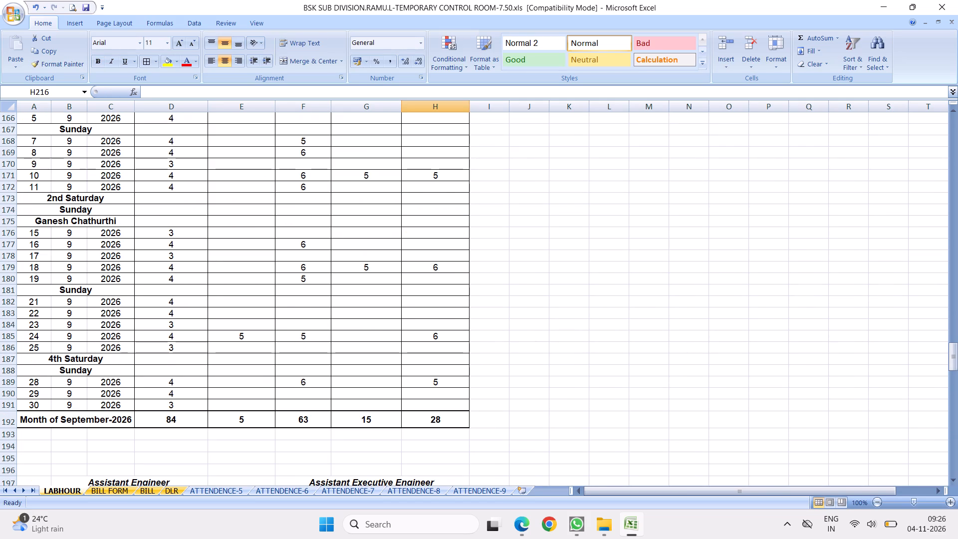
left_click(438, 245)
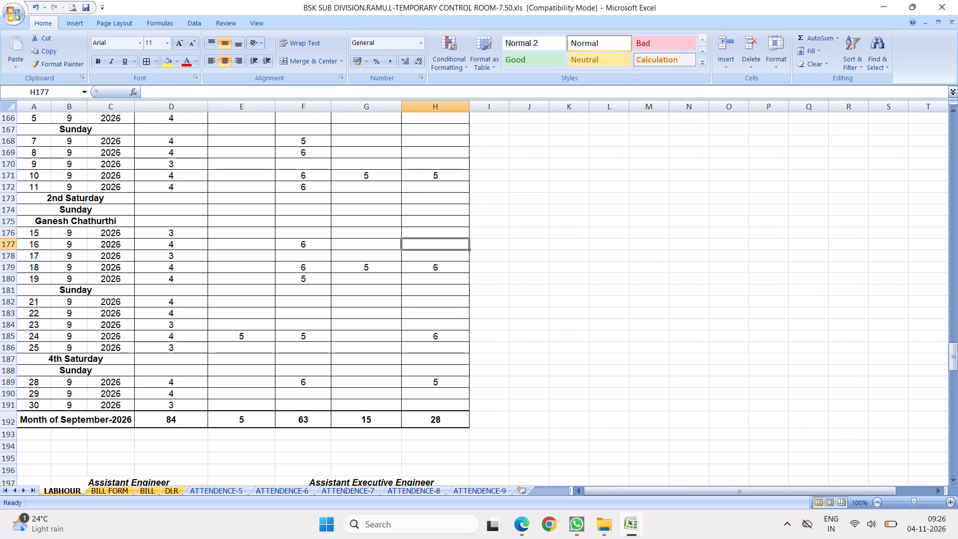
key("5")
key("Return")
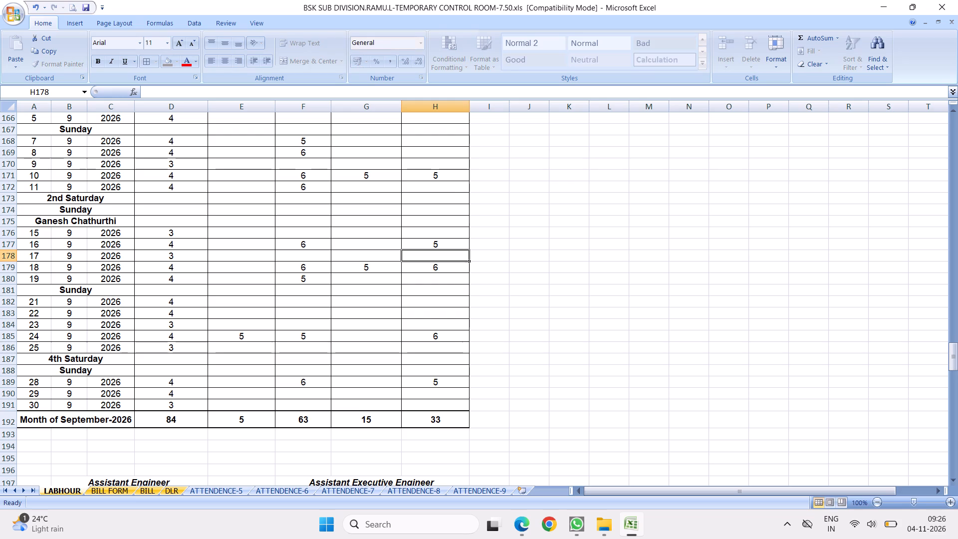
In the August 2026 table, enter Dewatering Pump hours of 6 for 17 August.
scroll(418, 312, "up", 15)
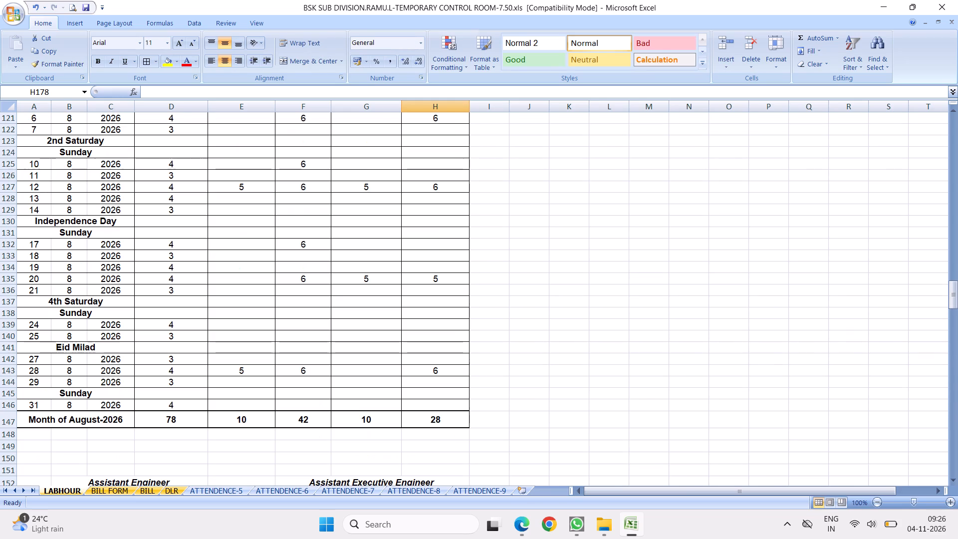
left_click(443, 242)
key("6")
key("Return")
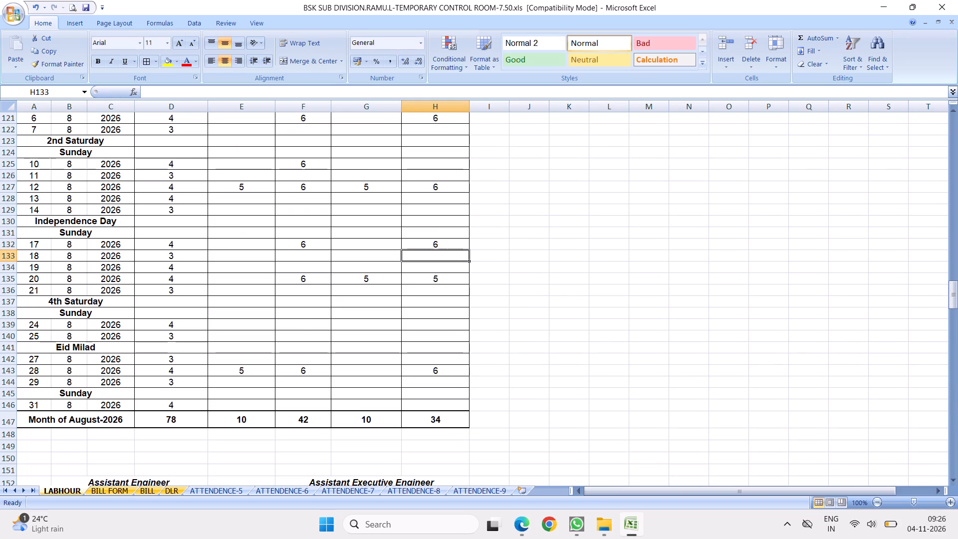
In the July 2026 table, enter Dewatering Pump hours of 6 for 29 July.
scroll(490, 255, "up", 6)
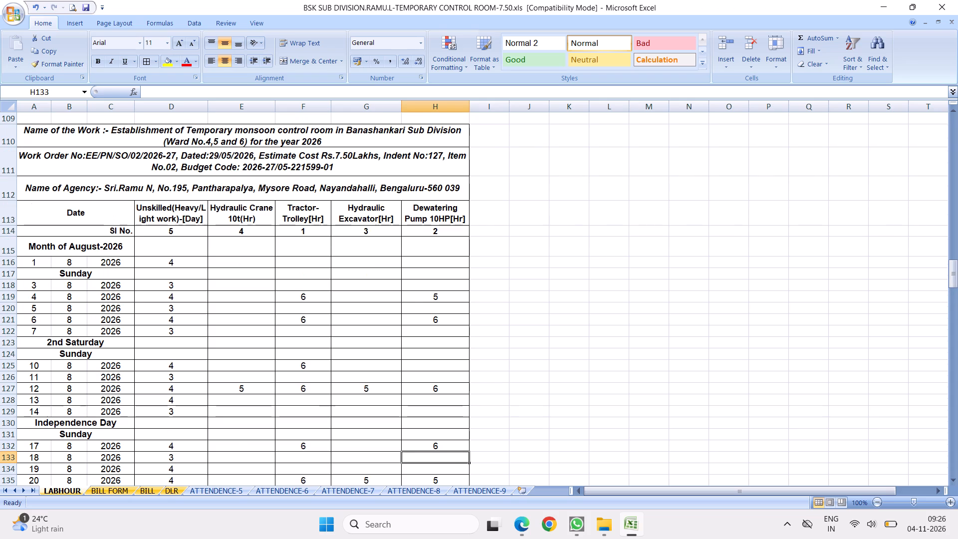
scroll(408, 292, "up", 6)
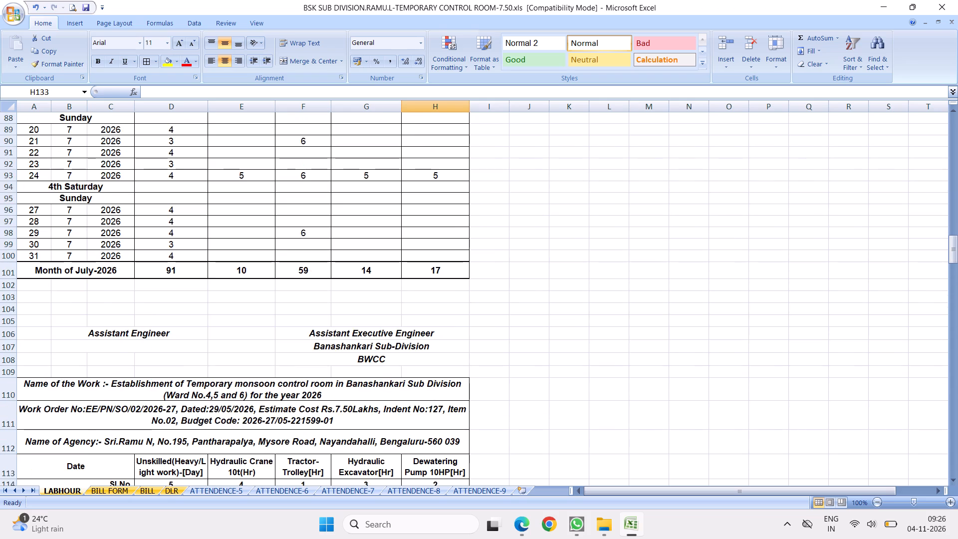
scroll(400, 317, "up", 2)
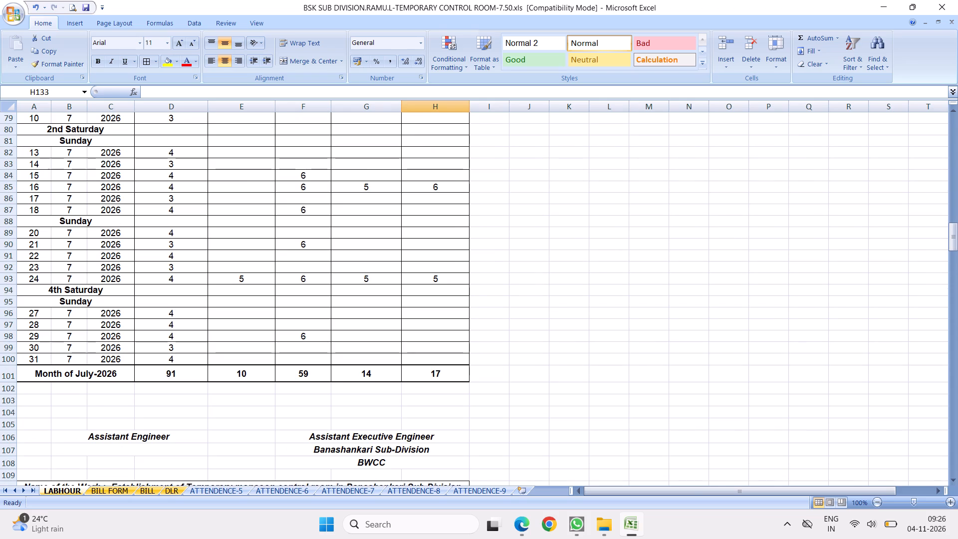
left_click(433, 340)
key("6")
key("Return")
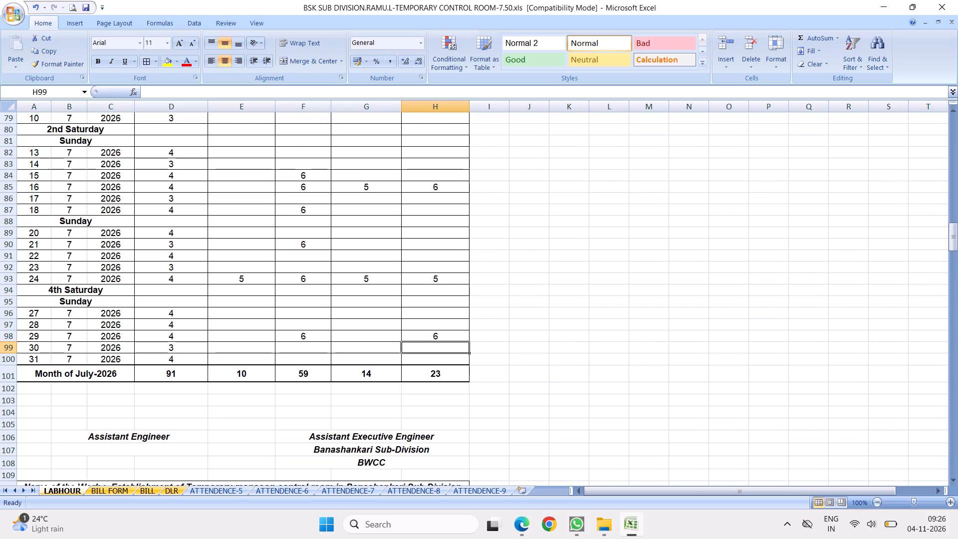
In the June 2026 table, enter Dewatering Pump hours of 6 for 10 June.
scroll(433, 339, "up", 12)
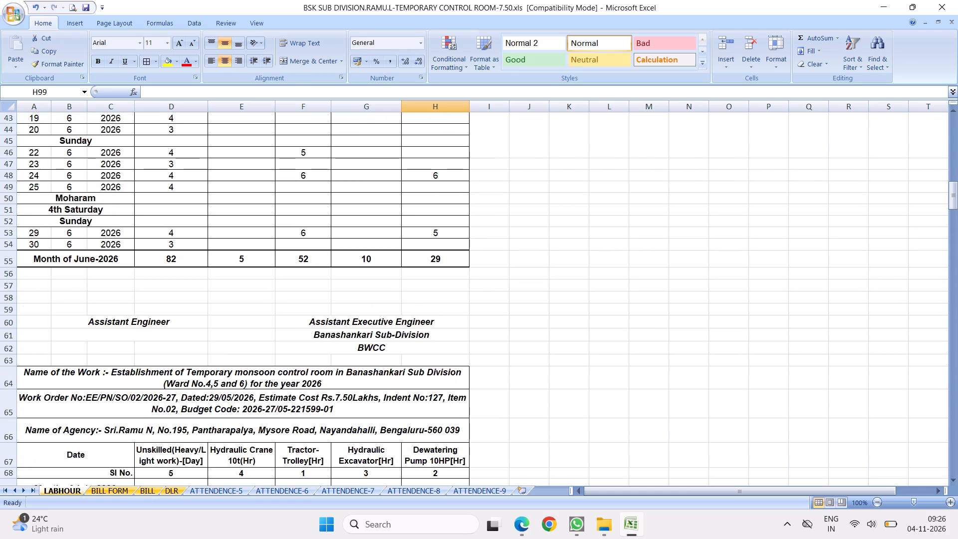
scroll(427, 331, "up", 3)
scroll(473, 287, "up", 4)
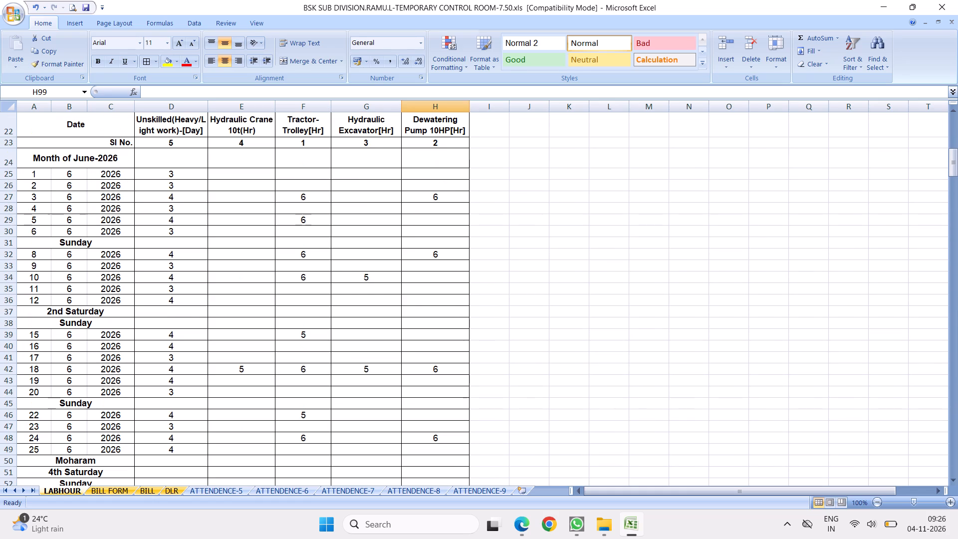
left_click(435, 276)
key("6")
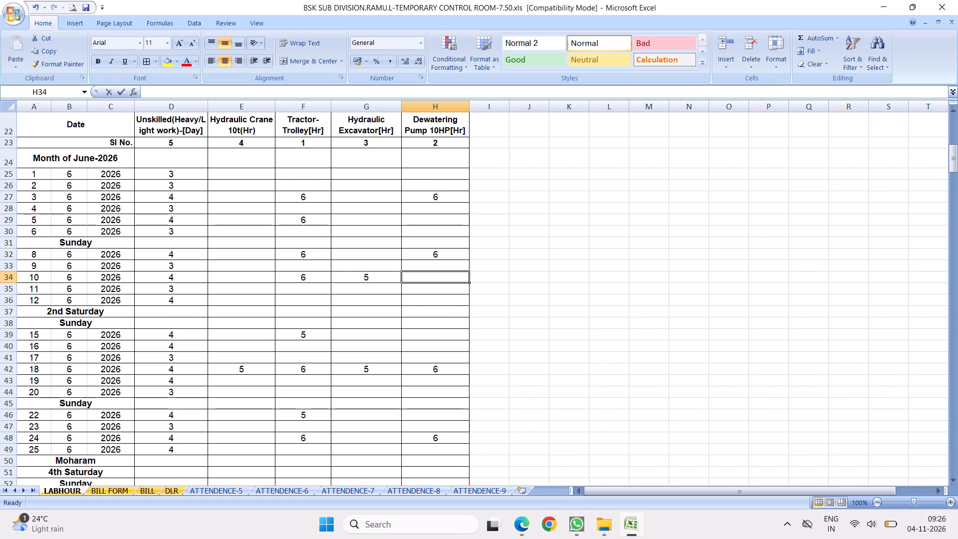
key("Return")
In the table with the October 2026 dates, clear the Dewatering Pump hours for 9 October.
scroll(424, 286, "up", 8)
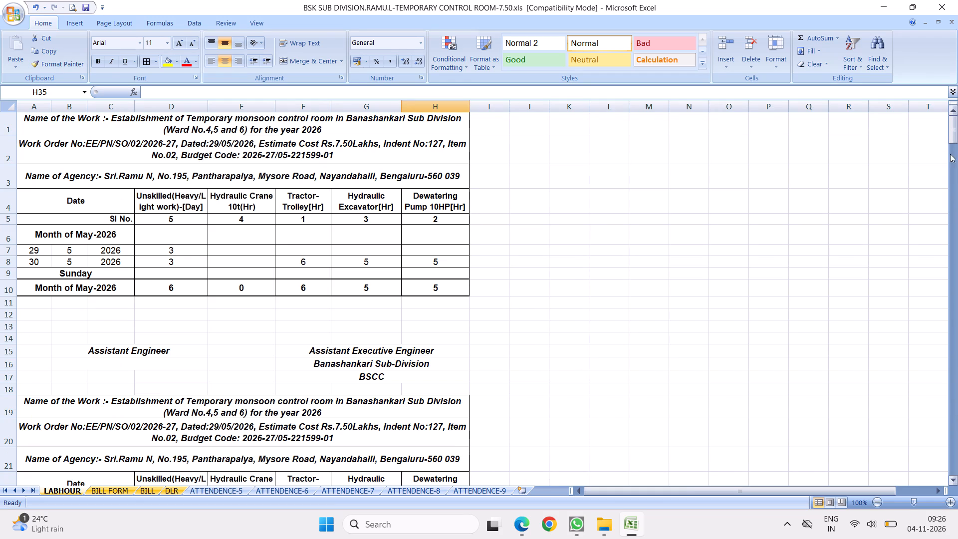
left_click_drag(952, 135, 957, 528)
left_click(240, 352)
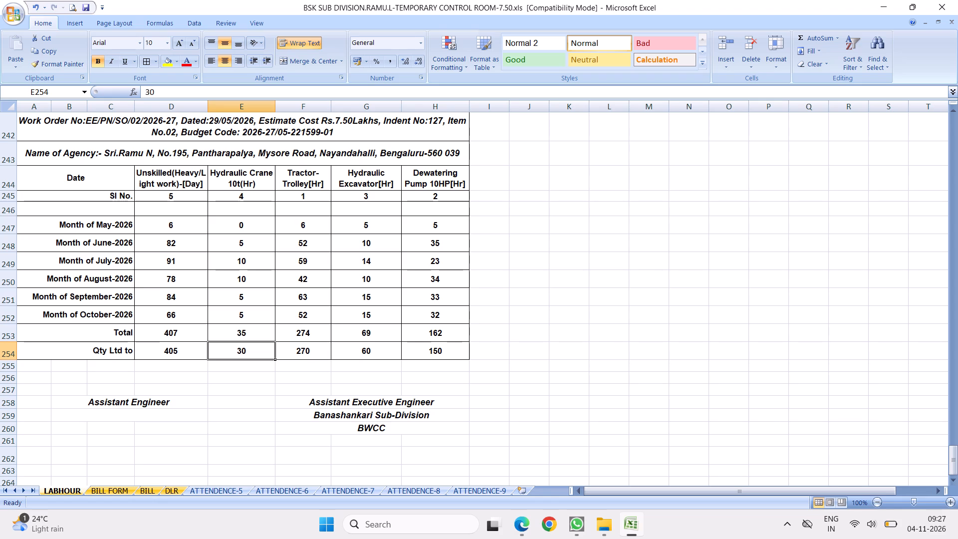
scroll(383, 367, "up", 2)
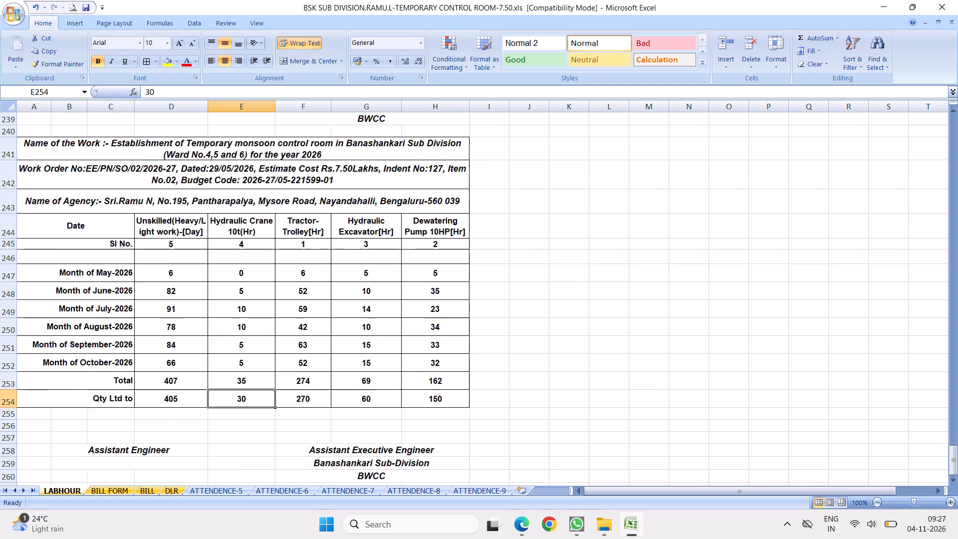
scroll(381, 367, "up", 9)
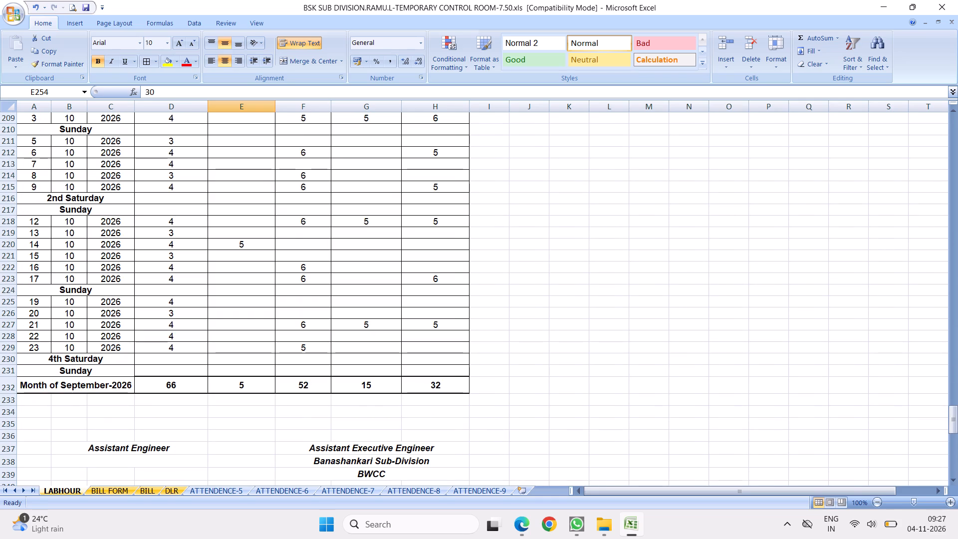
left_click(428, 186)
key("Delete")
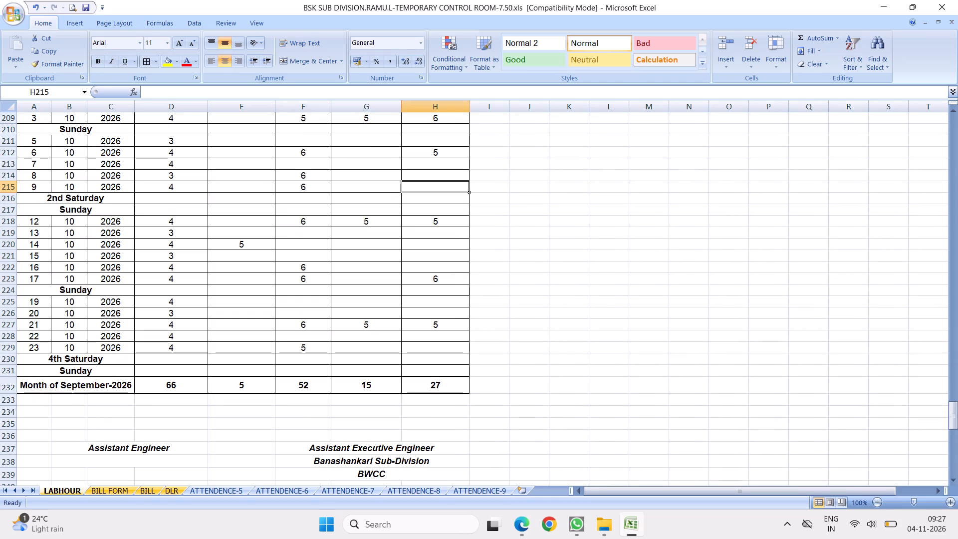
Check the totals against the quantity limits in the monthly summary table, including the Dewatering Pump limit.
left_click(489, 273)
scroll(380, 414, "down", 5)
scroll(351, 282, "down", 7)
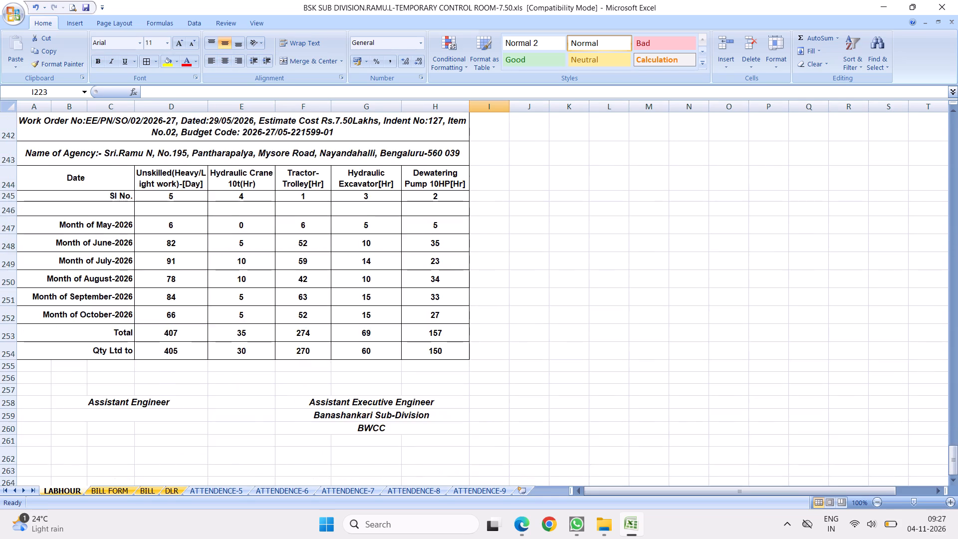
scroll(500, 202, "down", 3)
scroll(383, 247, "up", 4)
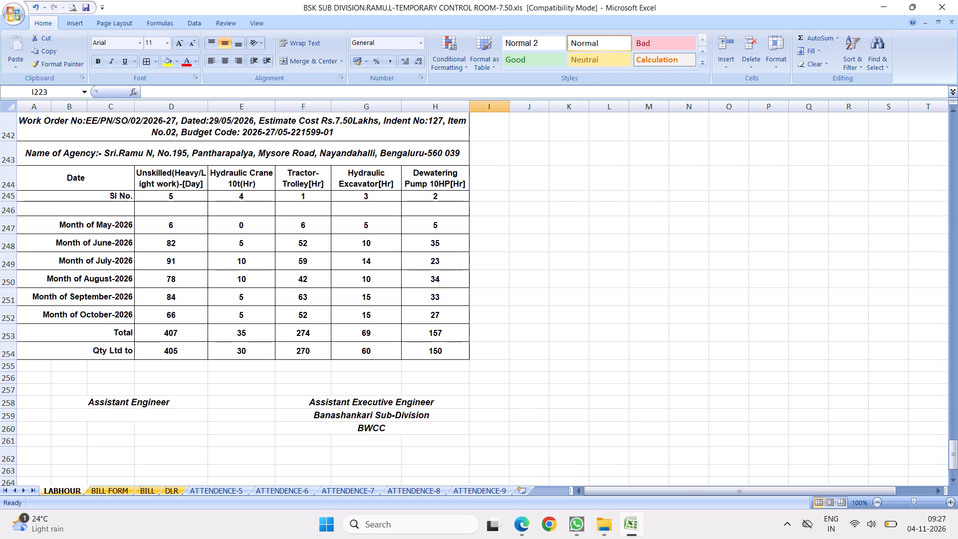
left_click(422, 350)
scroll(428, 347, "down", 5)
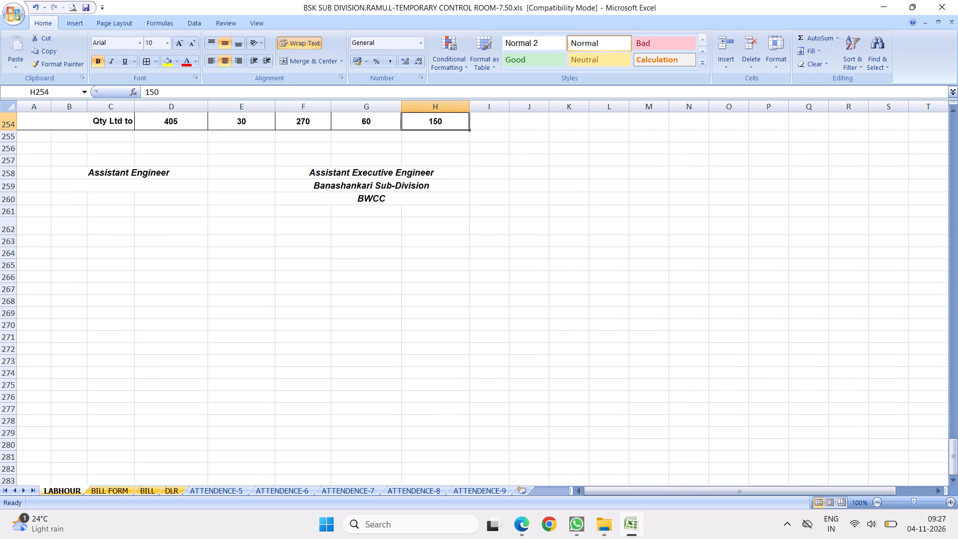
scroll(402, 314, "up", 7)
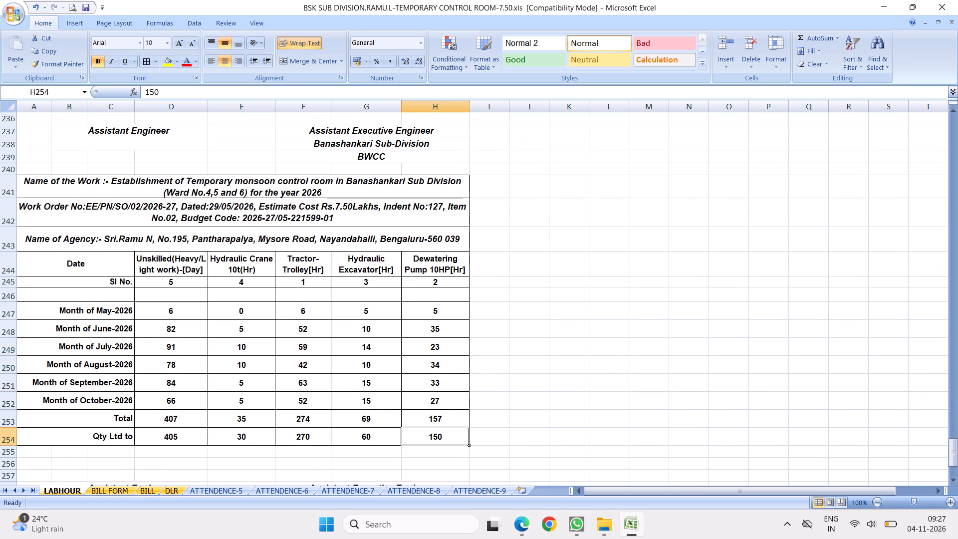
Review the LABHOUR pages in Print Preview, from the May 2026 table through to the monthly summary, and close the preview.
left_click_drag(954, 450, 955, 422)
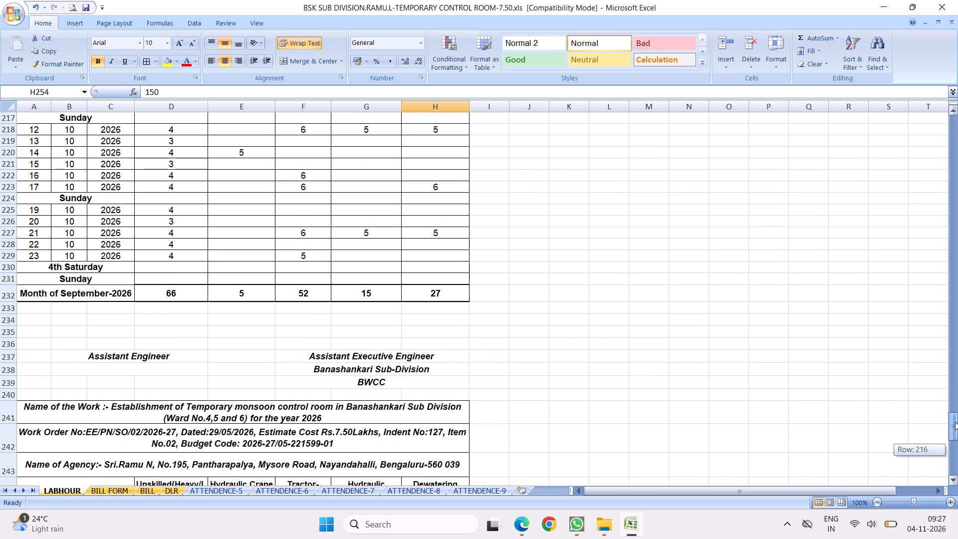
left_click_drag(955, 422, 955, 420)
left_click_drag(955, 420, 957, 113)
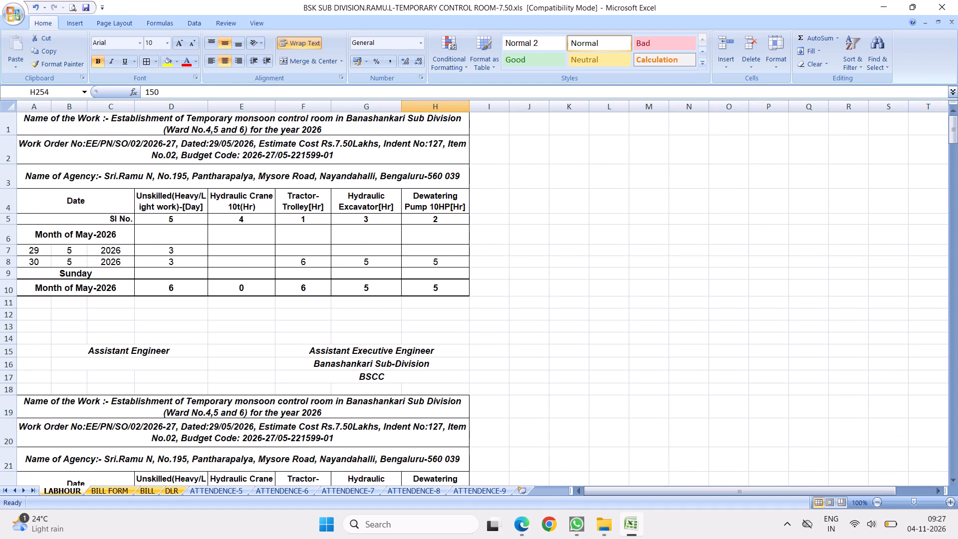
scroll(409, 268, "up", 4)
left_click(74, 6)
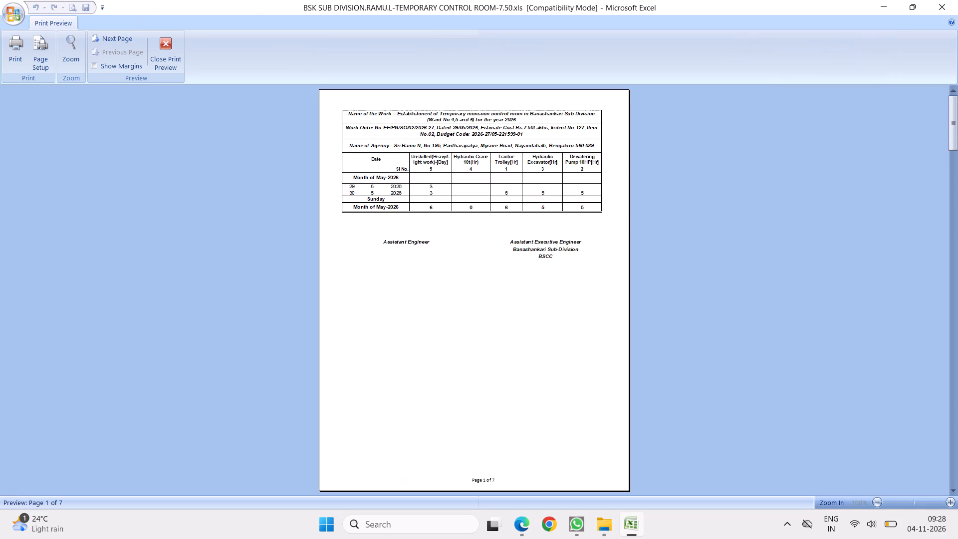
left_click(481, 285)
left_click(481, 285)
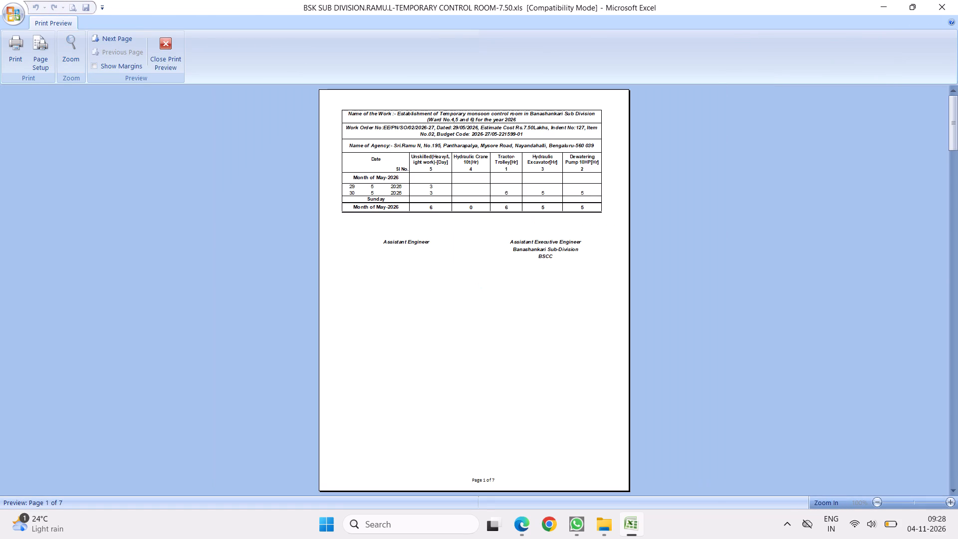
key("Down")
key("Down")
key("Down")
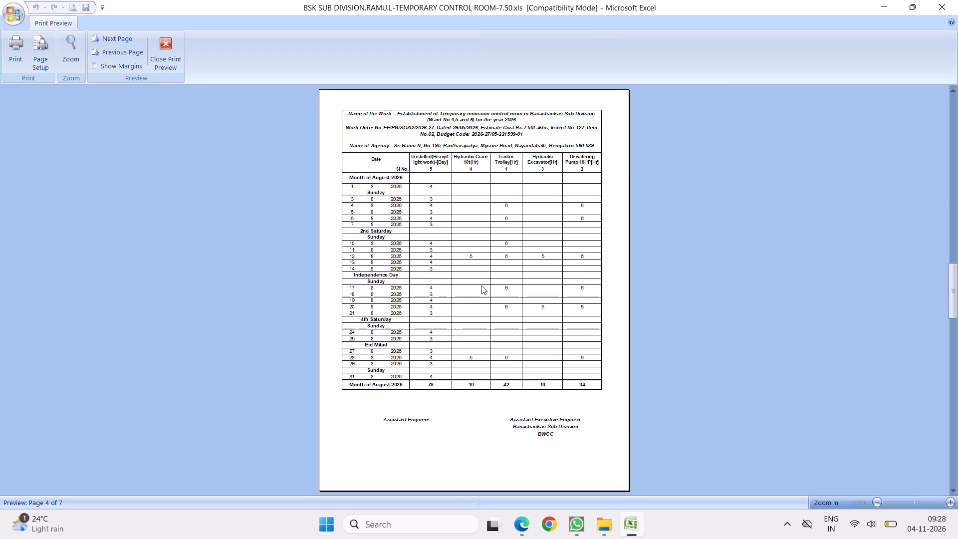
key("Down")
key("Down")
key("Up")
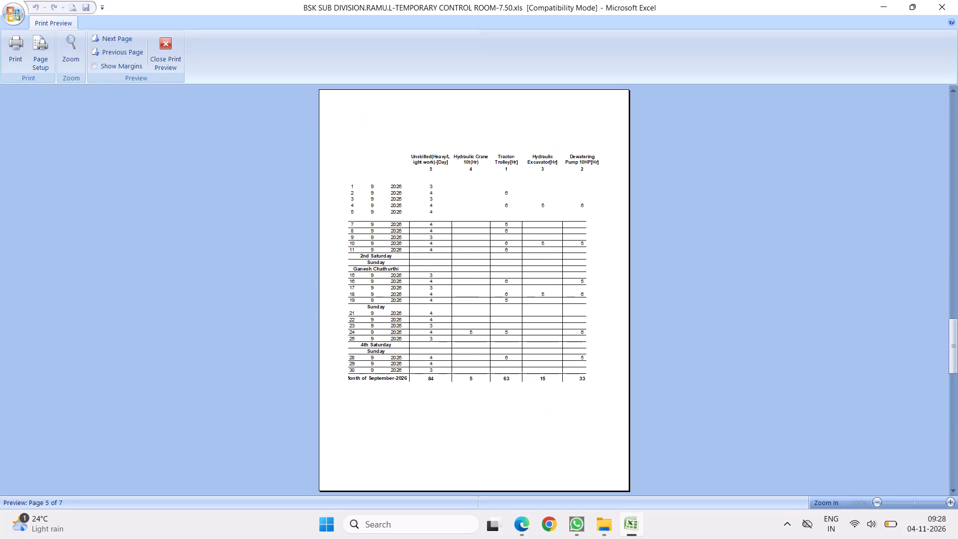
key("Up")
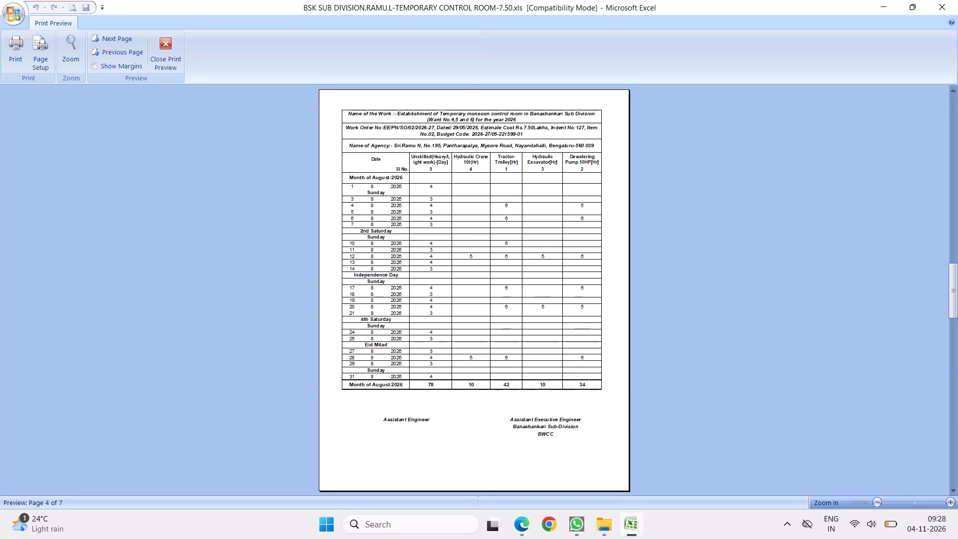
key("Right")
key("Down")
key("Down")
key("Down")
key("Down")
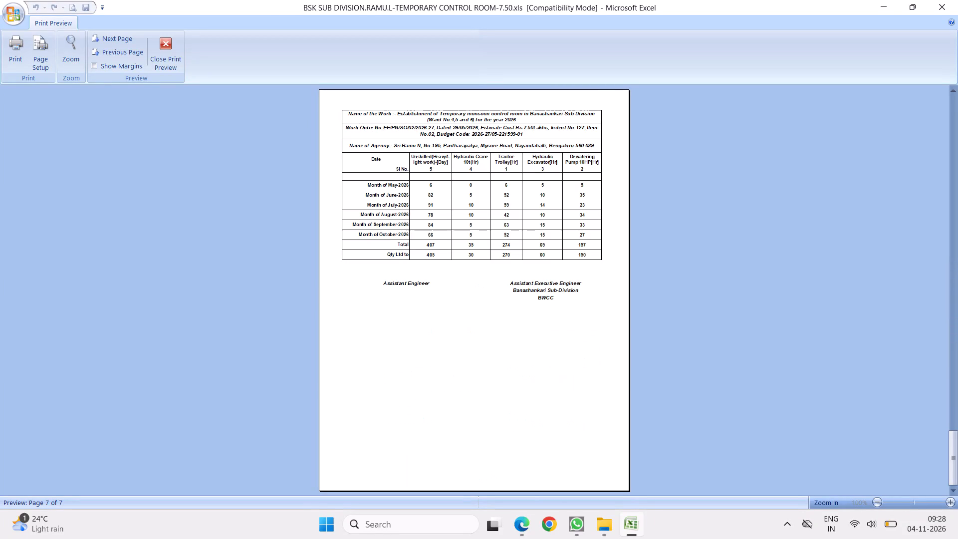
key("Down")
key("Down")
key("Down")
key("Escape")
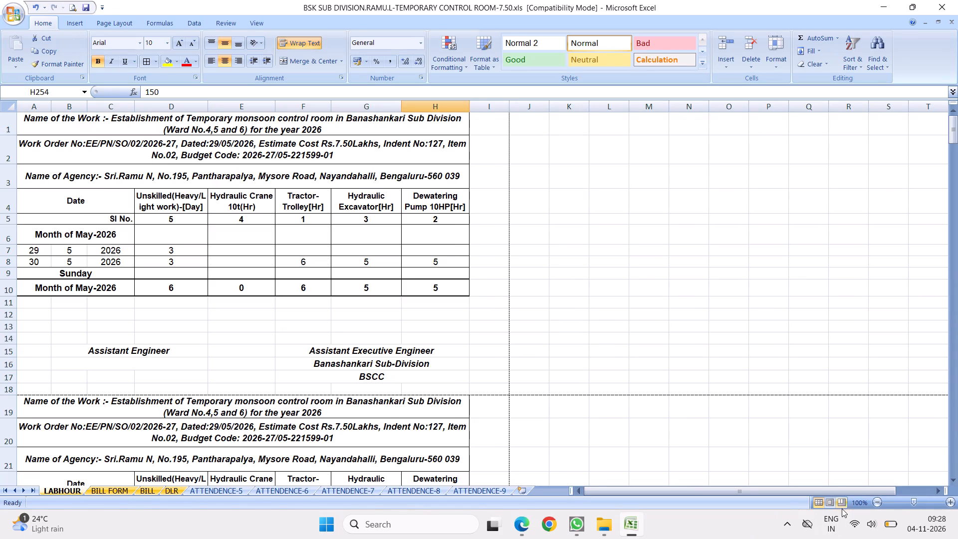
In Page Break Preview, move the page break so the October 2026 table starts a new page at its Name of the Work heading.
left_click(842, 502)
scroll(413, 343, "down", 6)
scroll(426, 274, "up", 5)
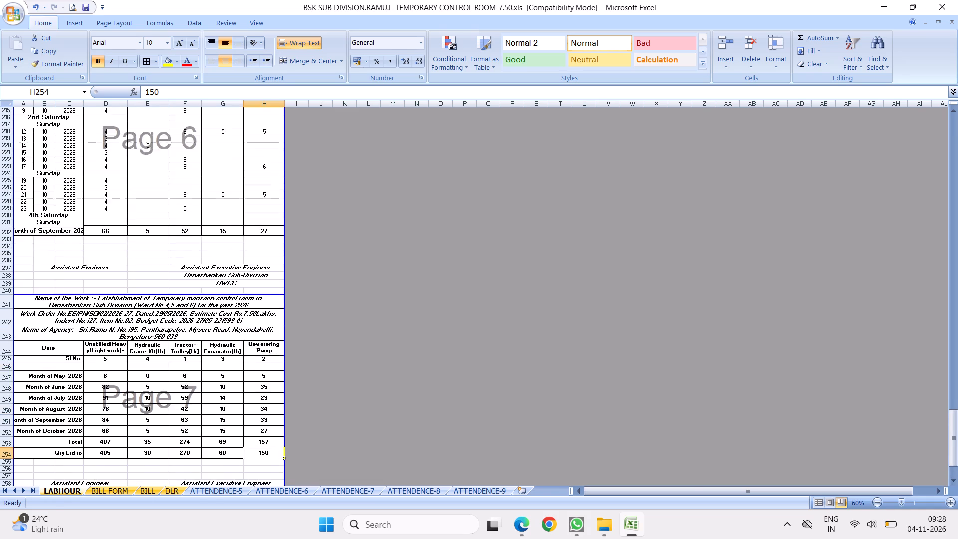
scroll(417, 269, "up", 12)
scroll(329, 296, "up", 4)
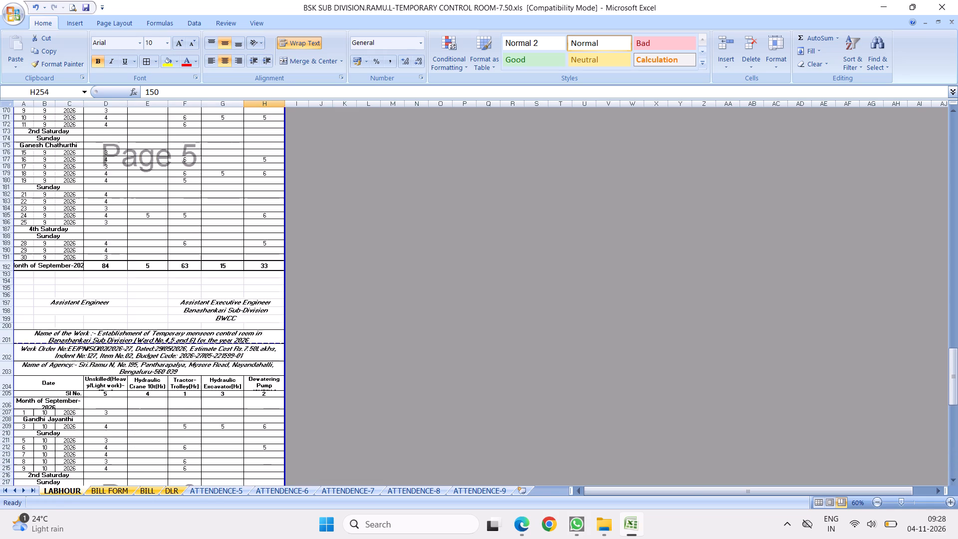
scroll(322, 272, "up", 6)
scroll(336, 289, "down", 3)
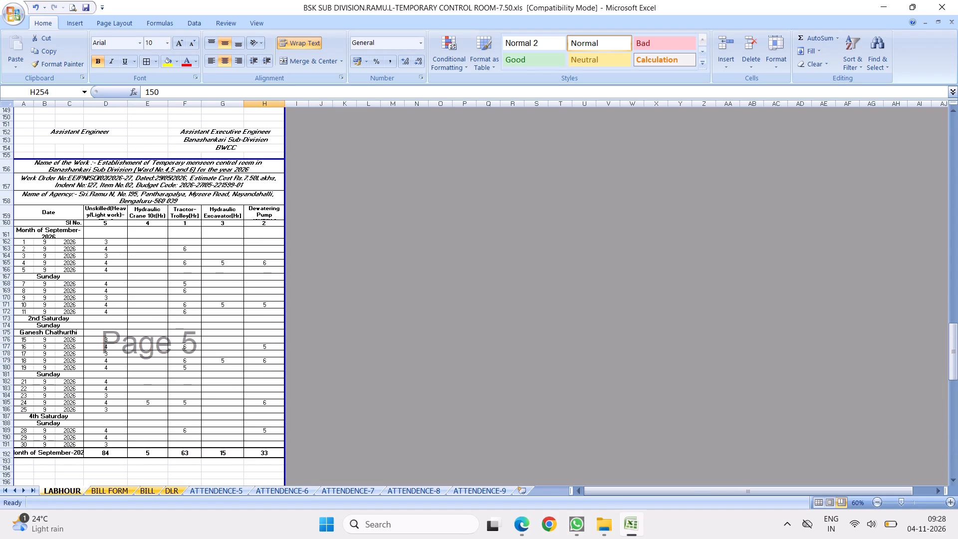
scroll(340, 295, "down", 6)
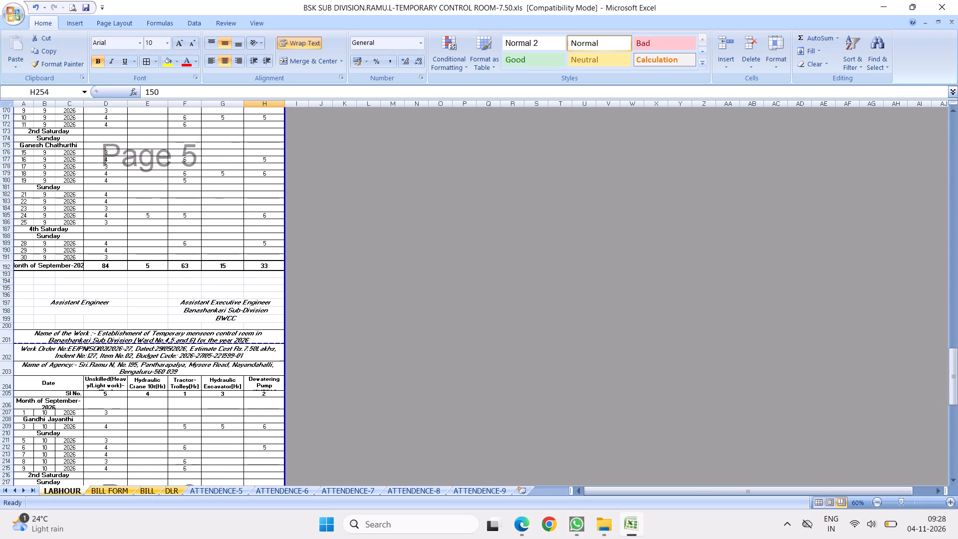
left_click_drag(249, 323, 258, 311)
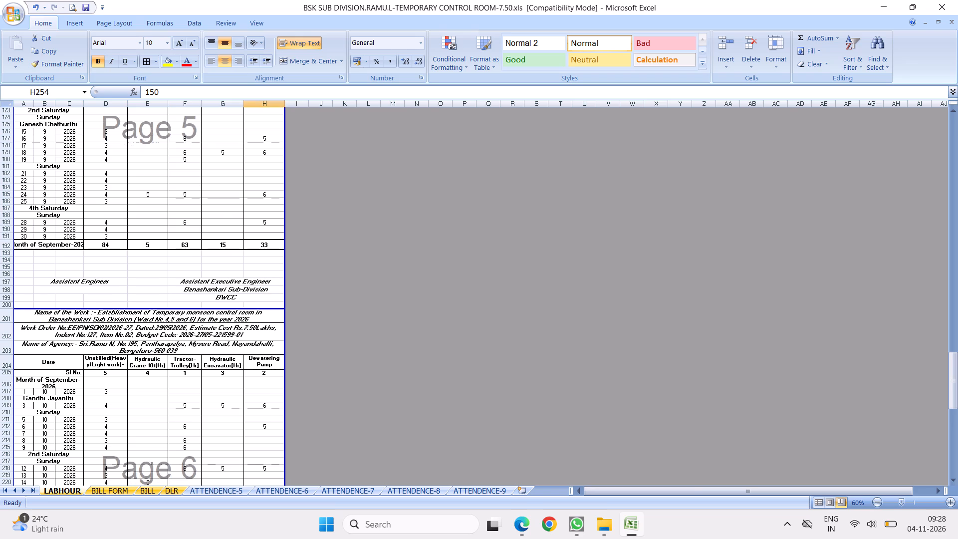
Go back through the page breaks to the May 2026 table and save the workbook.
scroll(214, 249, "up", 12)
scroll(222, 249, "up", 10)
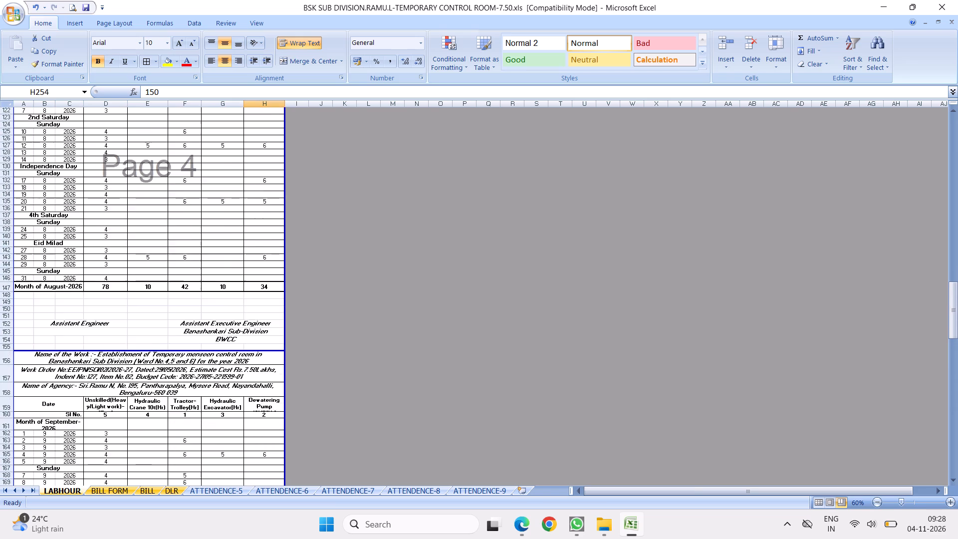
scroll(221, 249, "up", 3)
scroll(221, 249, "up", 20)
scroll(221, 249, "up", 15)
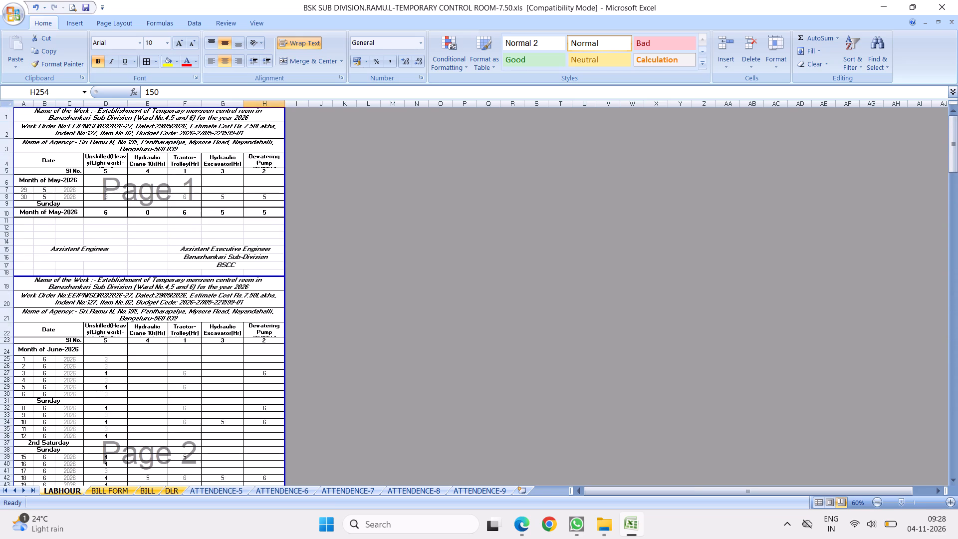
scroll(221, 249, "up", 12)
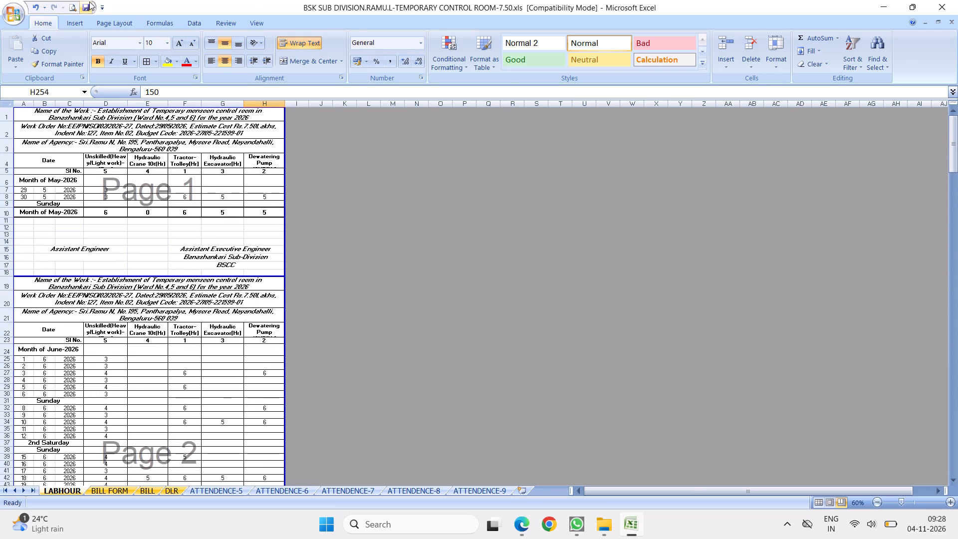
left_click(84, 6)
Return the LABHOUR sheet to Normal view.
left_click(615, 240)
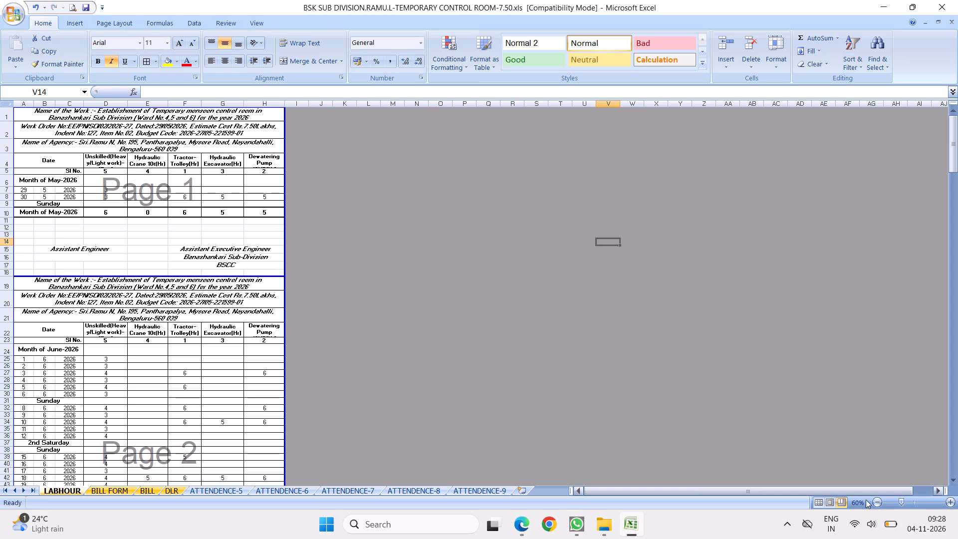
left_click(817, 501)
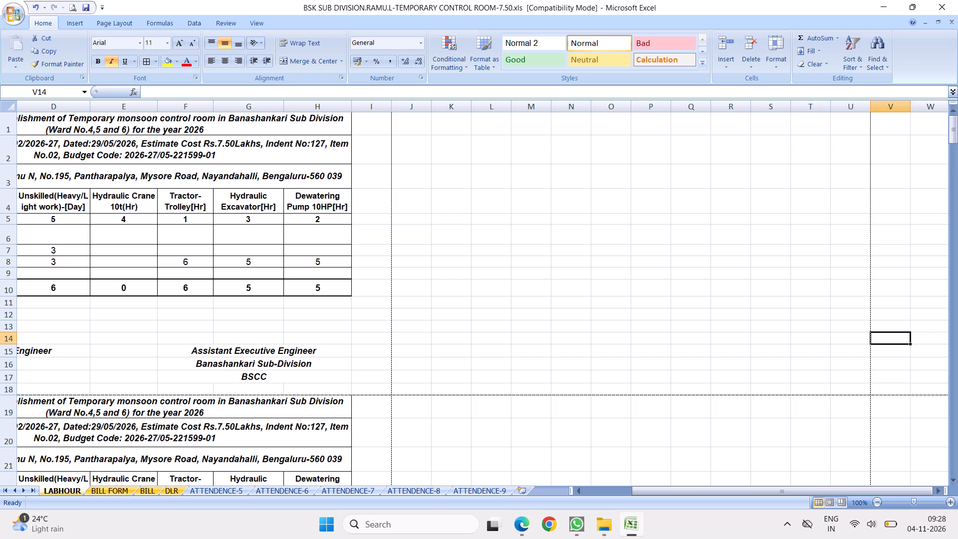
left_click(617, 321)
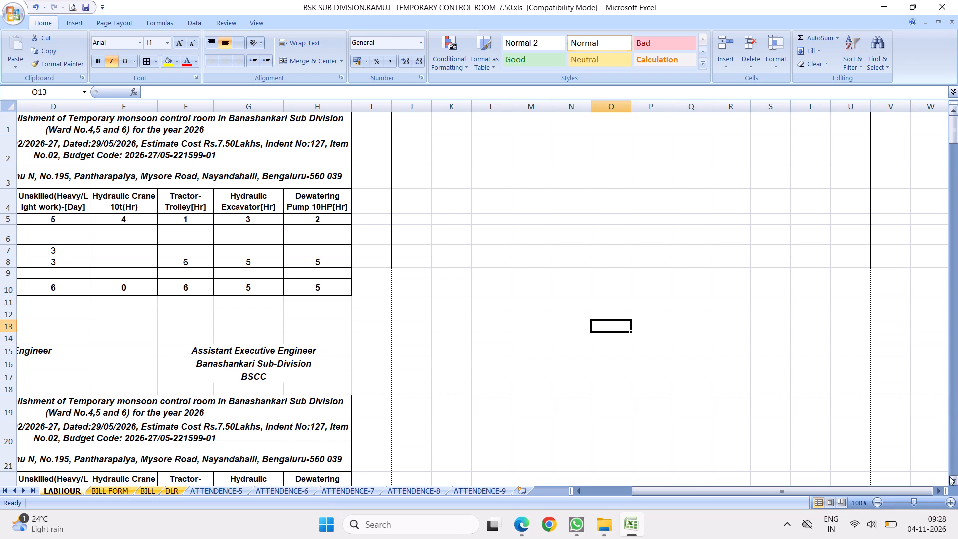
scroll(857, 316, "up", 7)
scroll(588, 272, "up", 1)
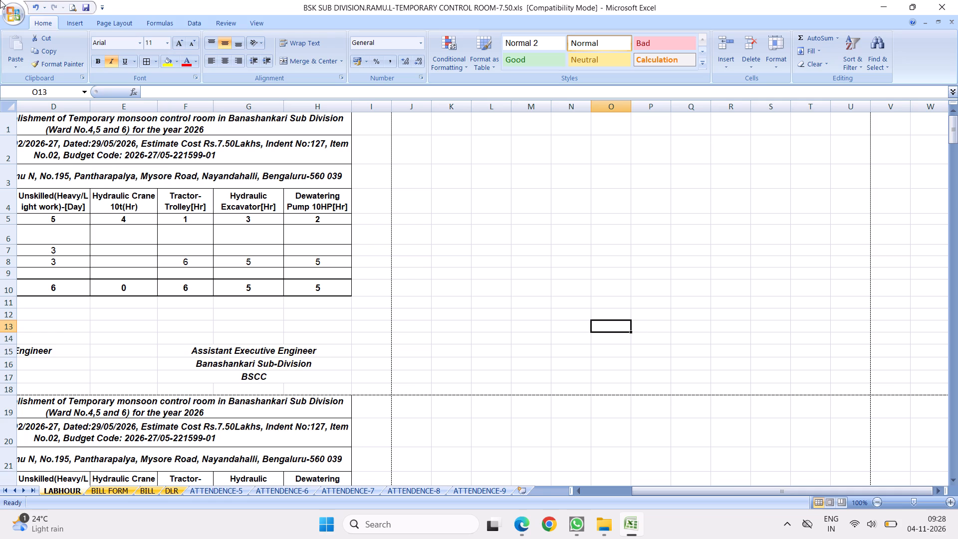
In Print Preview with margins shown, widen the left margin to about 1.80 and close the preview.
left_click(72, 4)
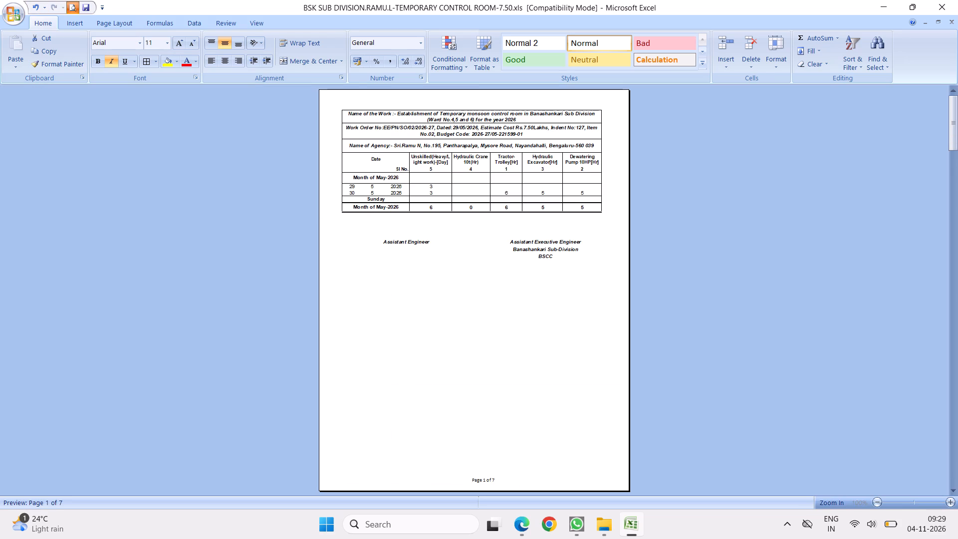
left_click(110, 68)
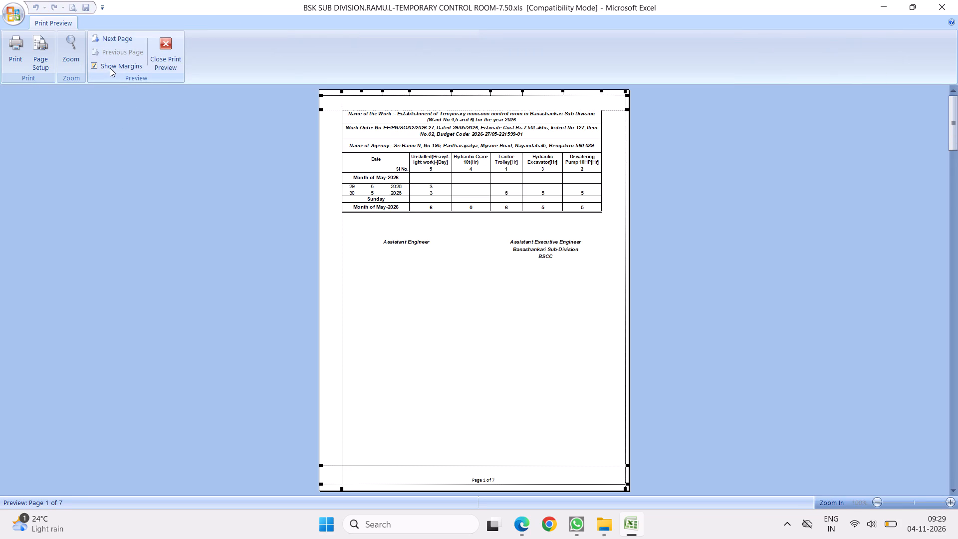
left_click(343, 215)
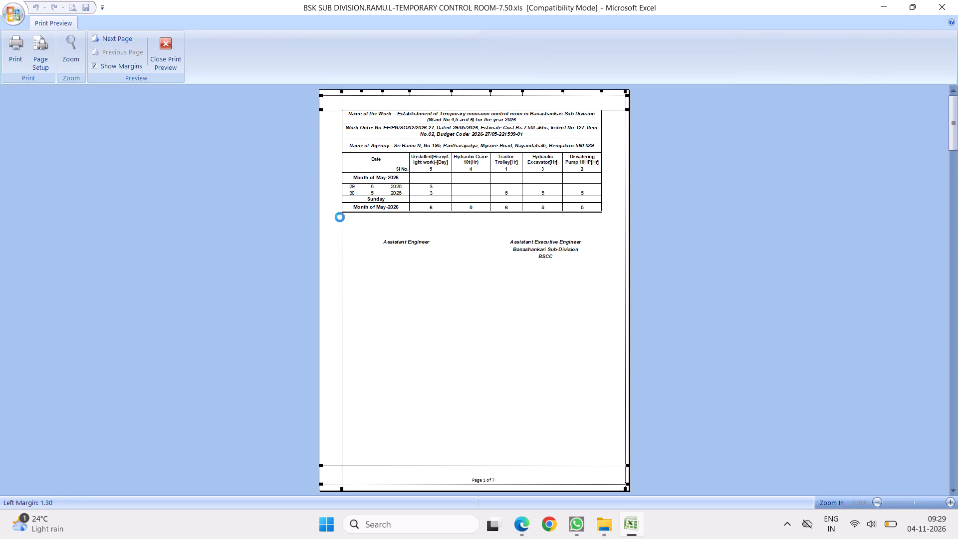
scroll(375, 202, "up", 2)
scroll(380, 205, "down", 7)
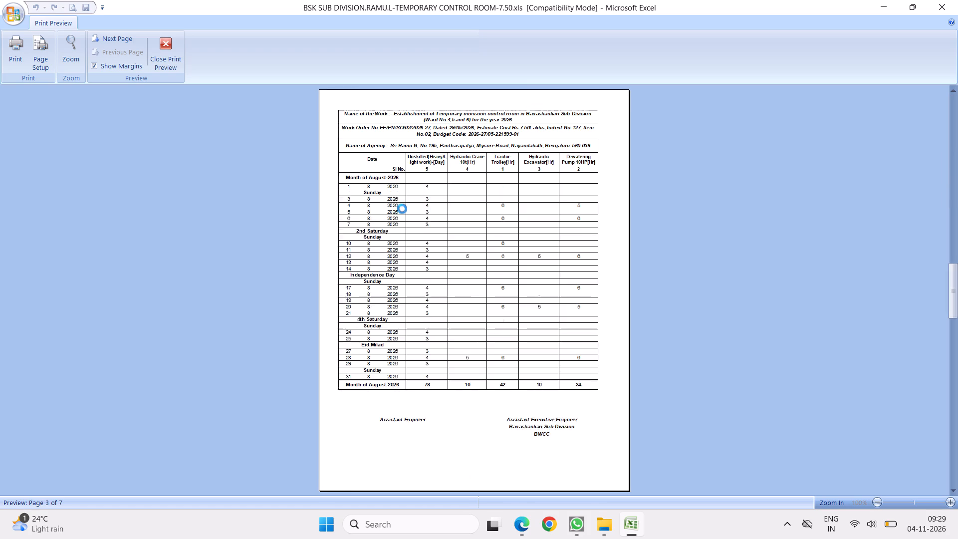
scroll(397, 208, "down", 19)
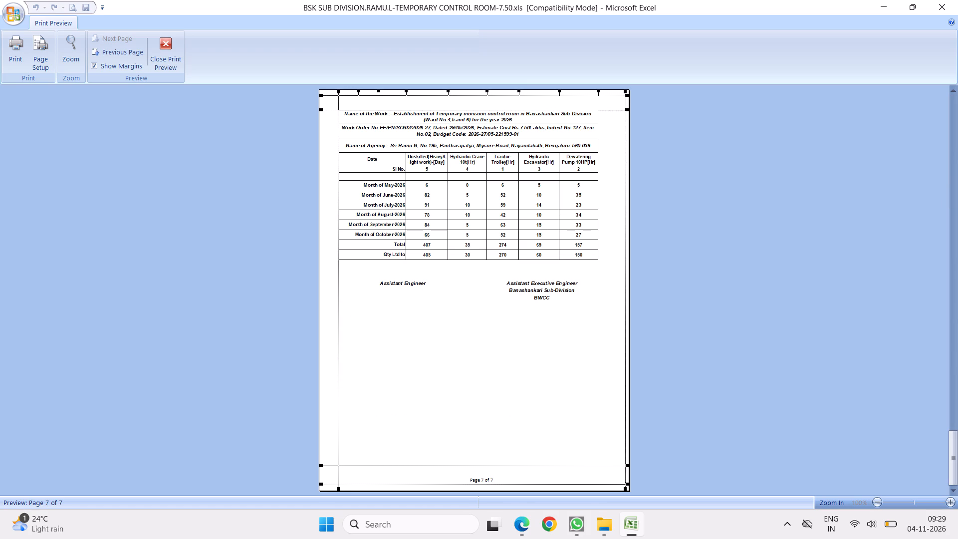
left_click_drag(338, 223, 344, 228)
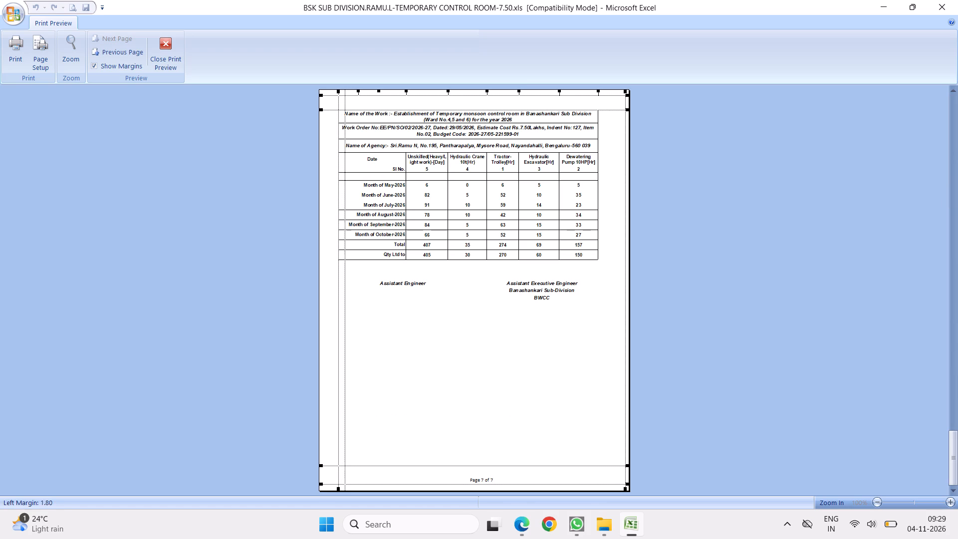
left_click_drag(344, 228, 345, 228)
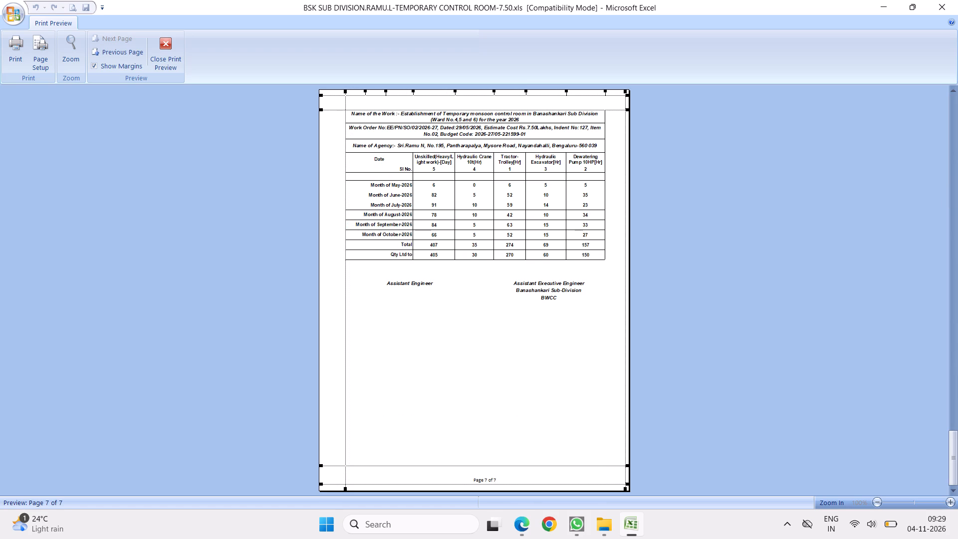
left_click(439, 307)
left_click(475, 307)
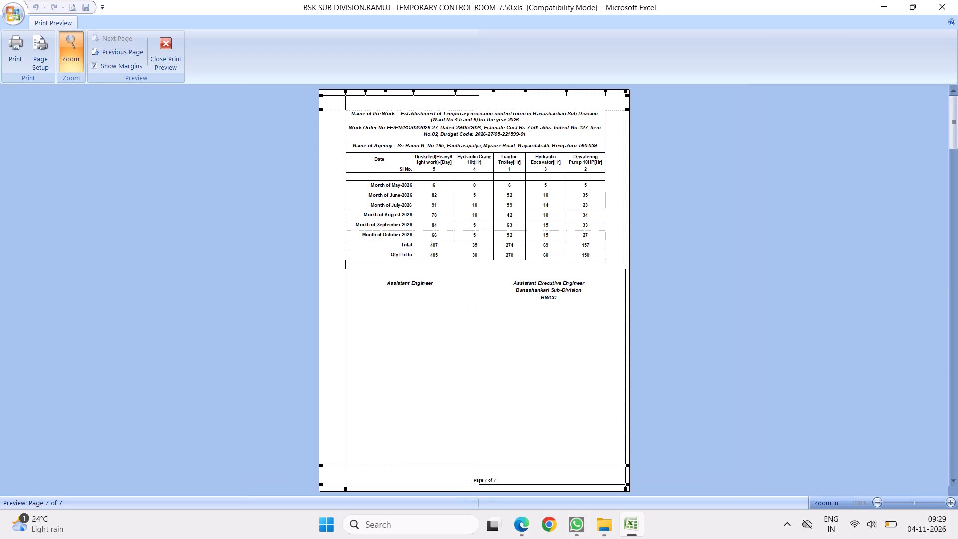
key("Escape")
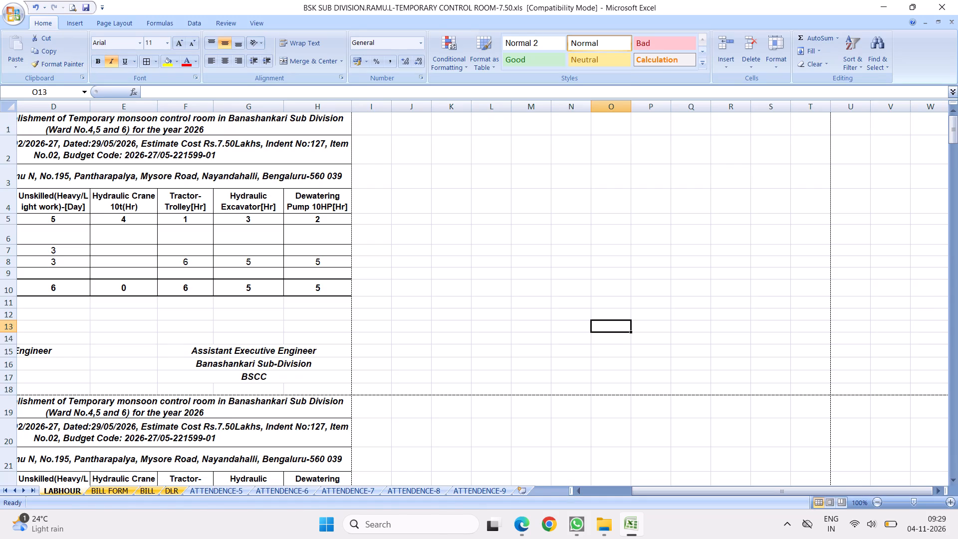
Bring the full table width back into view, glance at the monthly summary, and save the workbook.
scroll(347, 349, "up", 3)
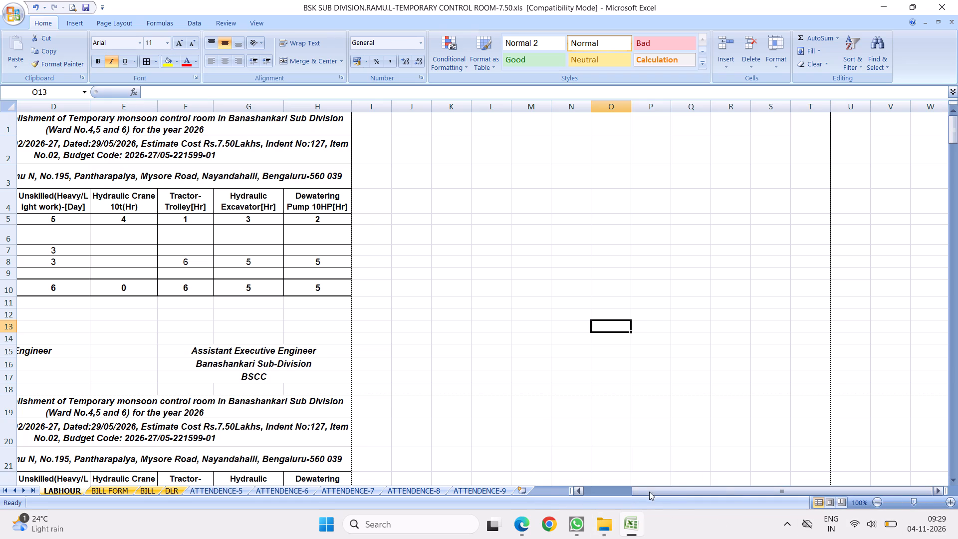
left_click_drag(646, 492, 584, 484)
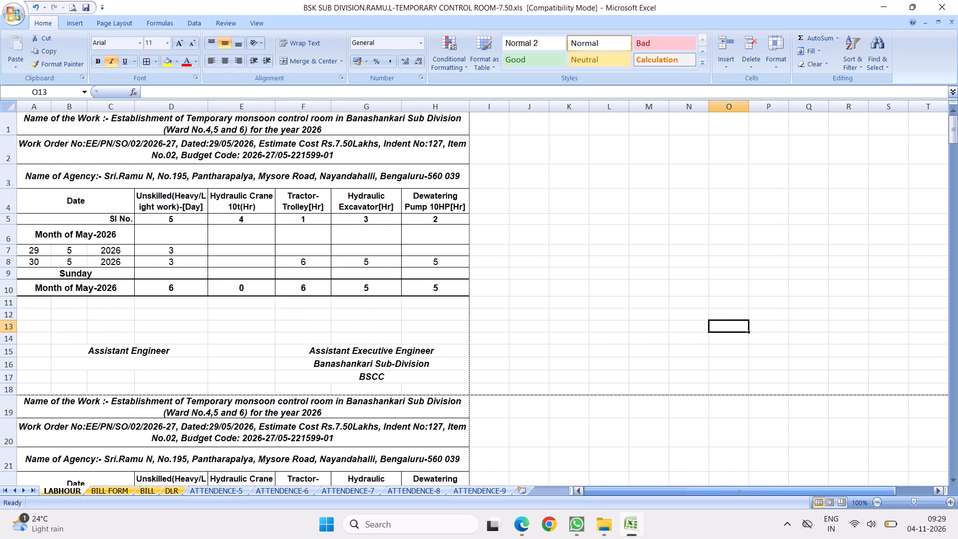
left_click(288, 210)
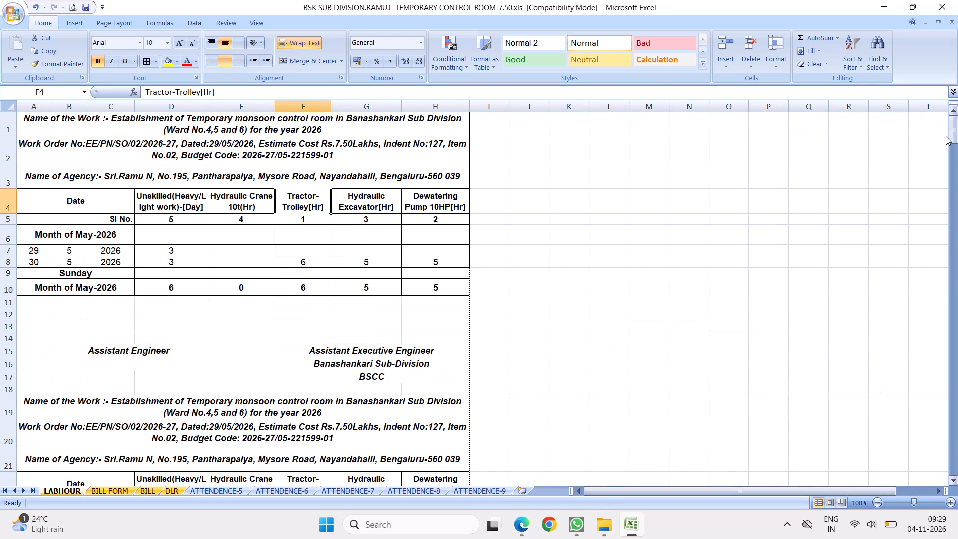
left_click_drag(956, 134, 957, 420)
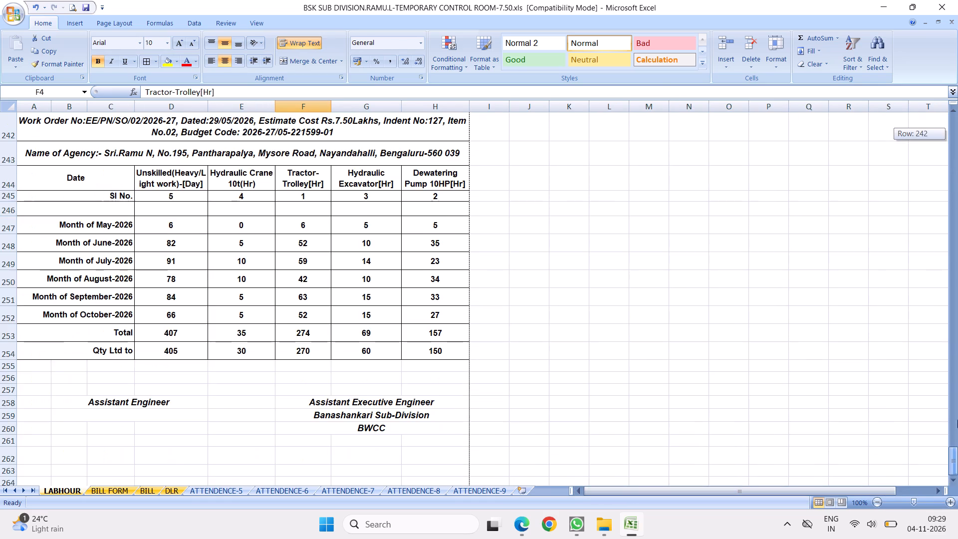
left_click_drag(957, 420, 957, 0)
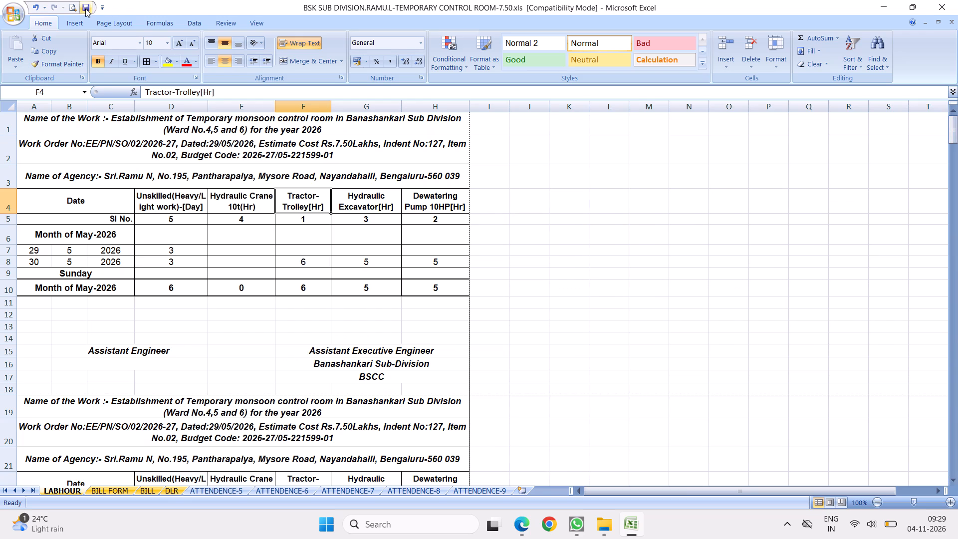
left_click(85, 6)
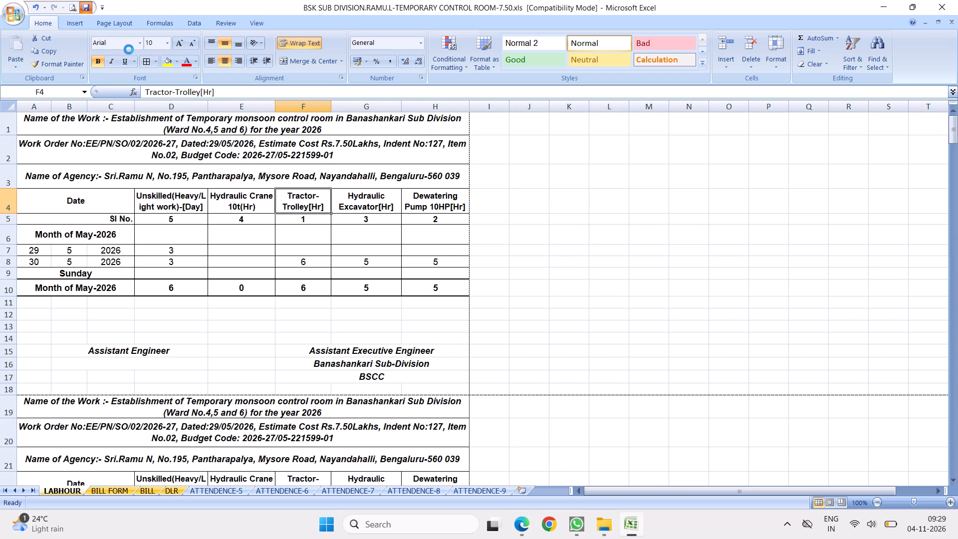